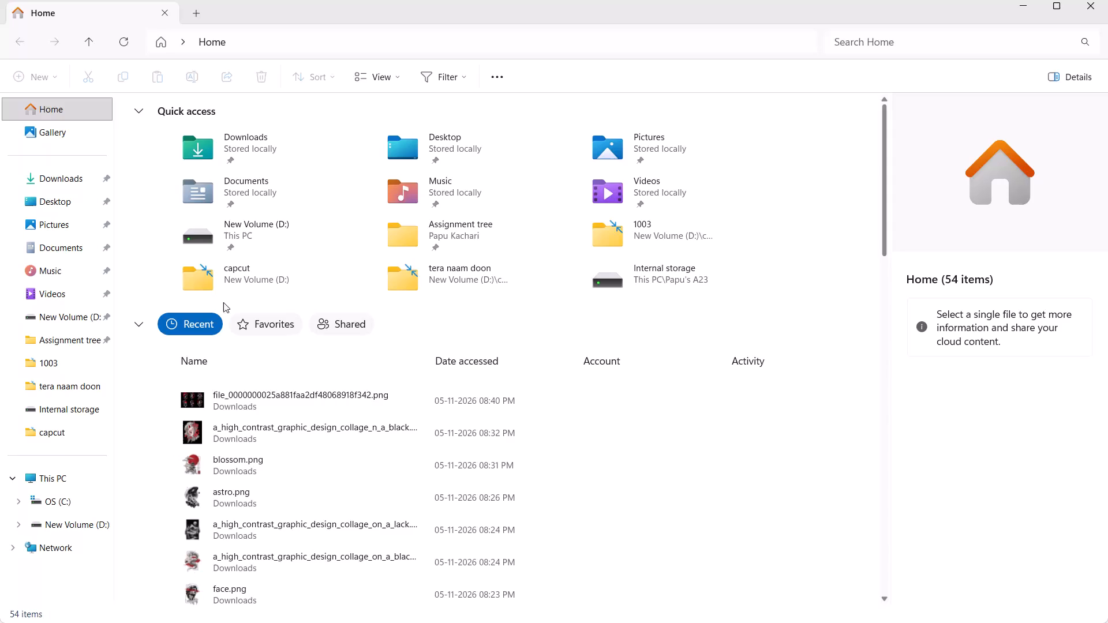
# Open the most recent PNG, the six-design Japanese artwork sheet, for editing in Photos and crop it to the samurai design, about 520 x 512 pixels.
pyautogui.doubleClick(239, 400)
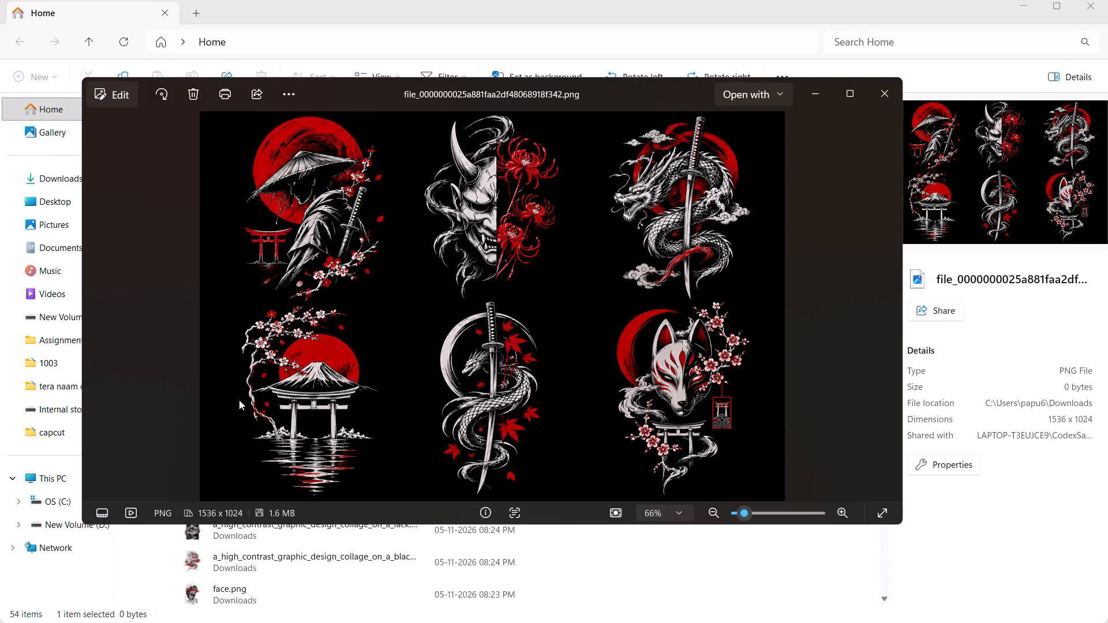
pyautogui.click(126, 97)
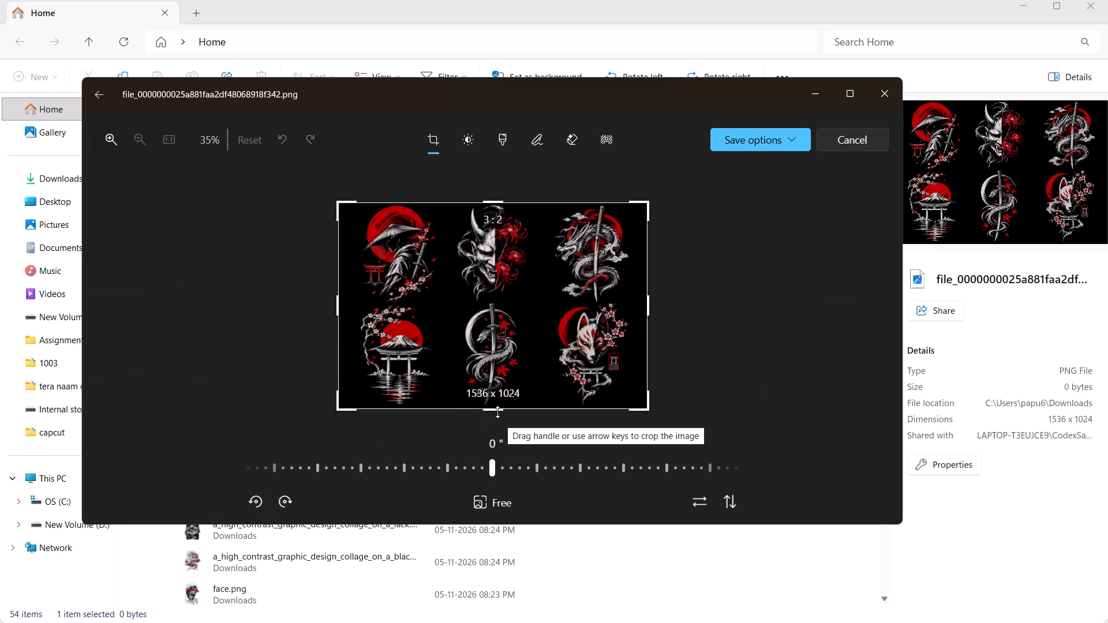
pyautogui.moveTo(497, 412); pyautogui.dragTo(408, 309)
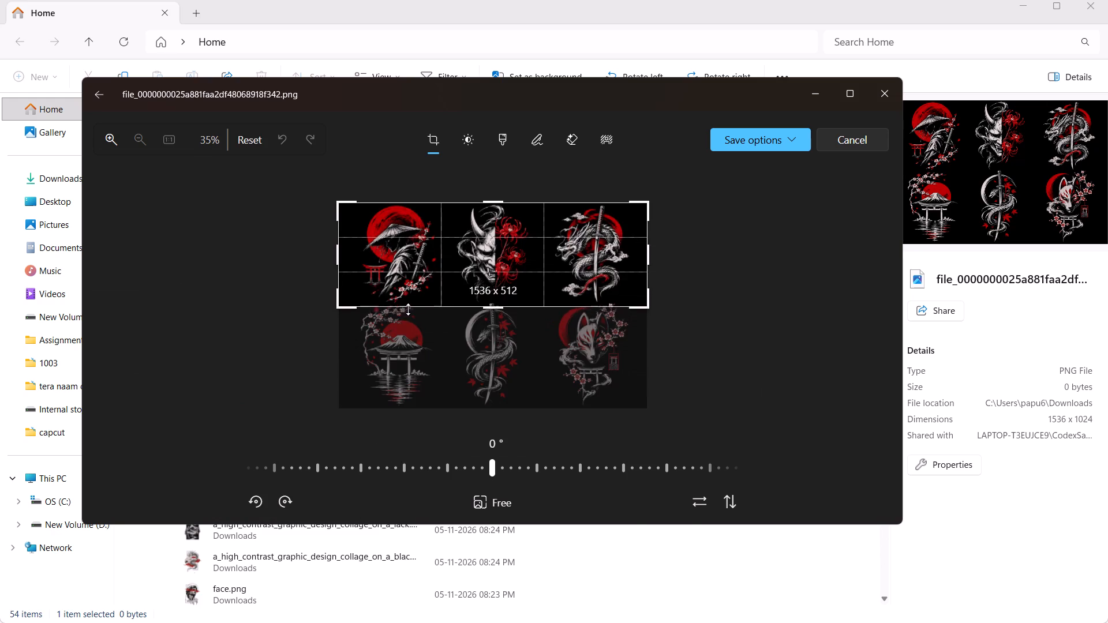
pyautogui.moveTo(408, 309); pyautogui.dragTo(409, 309)
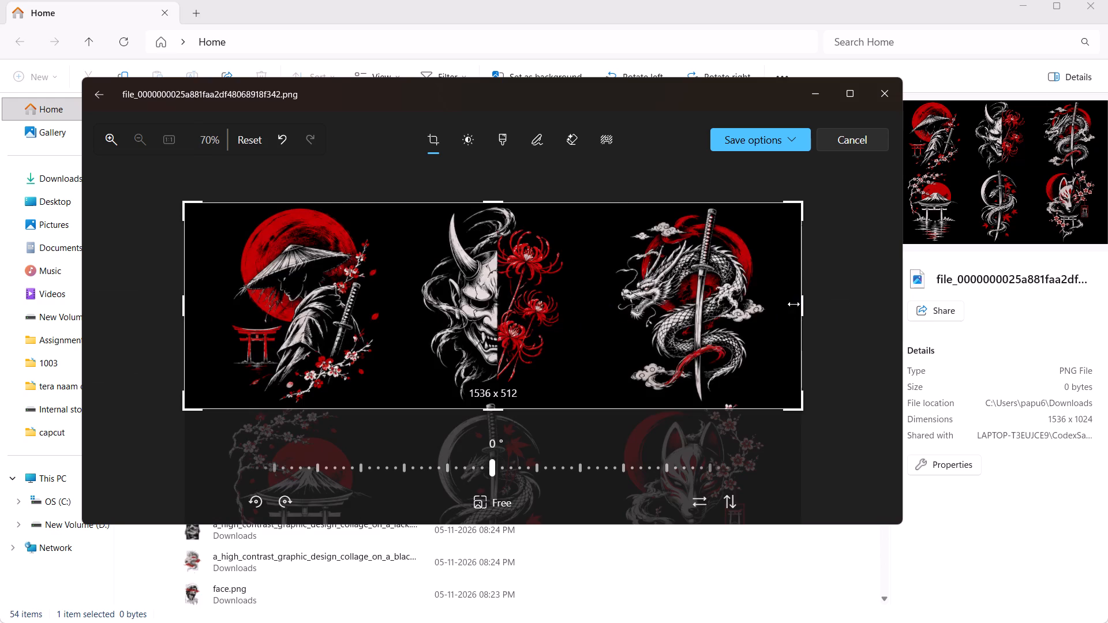
pyautogui.moveTo(812, 304); pyautogui.dragTo(415, 339)
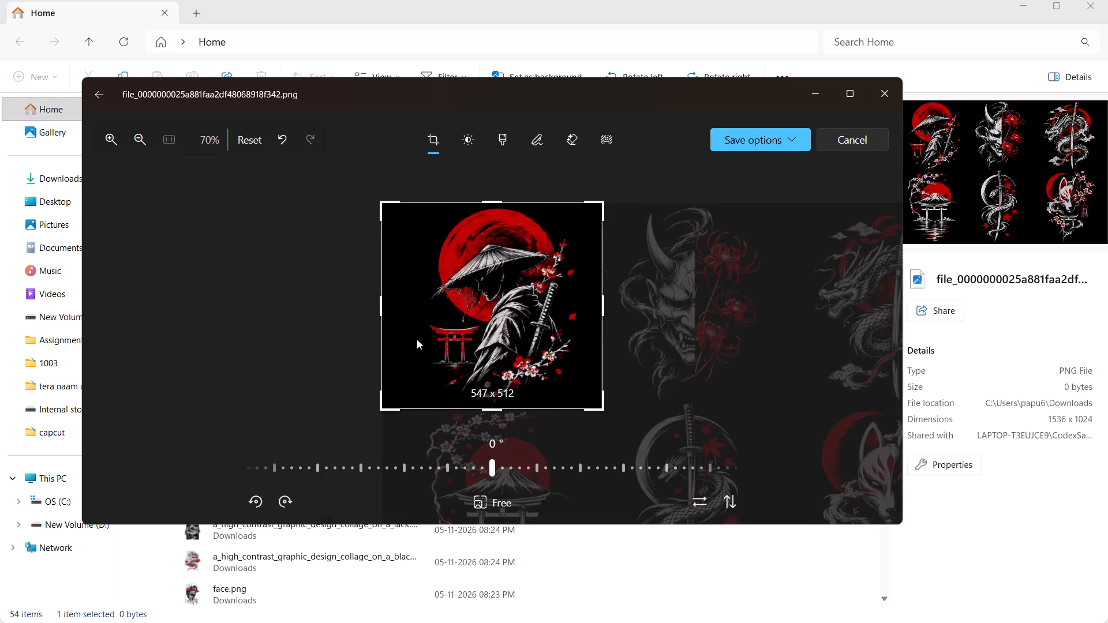
pyautogui.moveTo(384, 311); pyautogui.dragTo(395, 309)
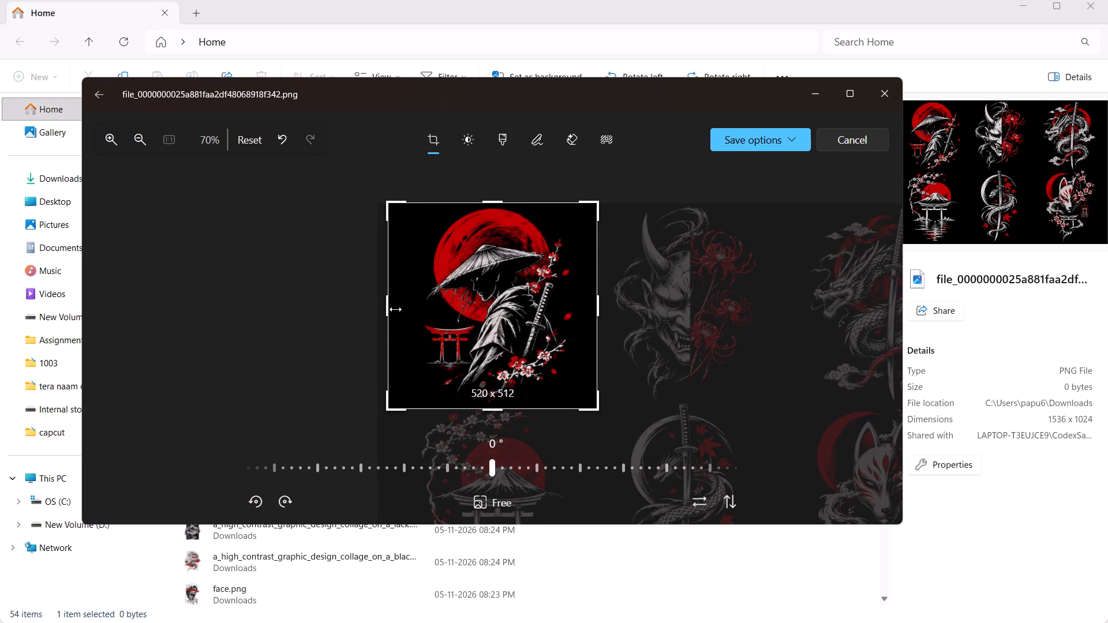
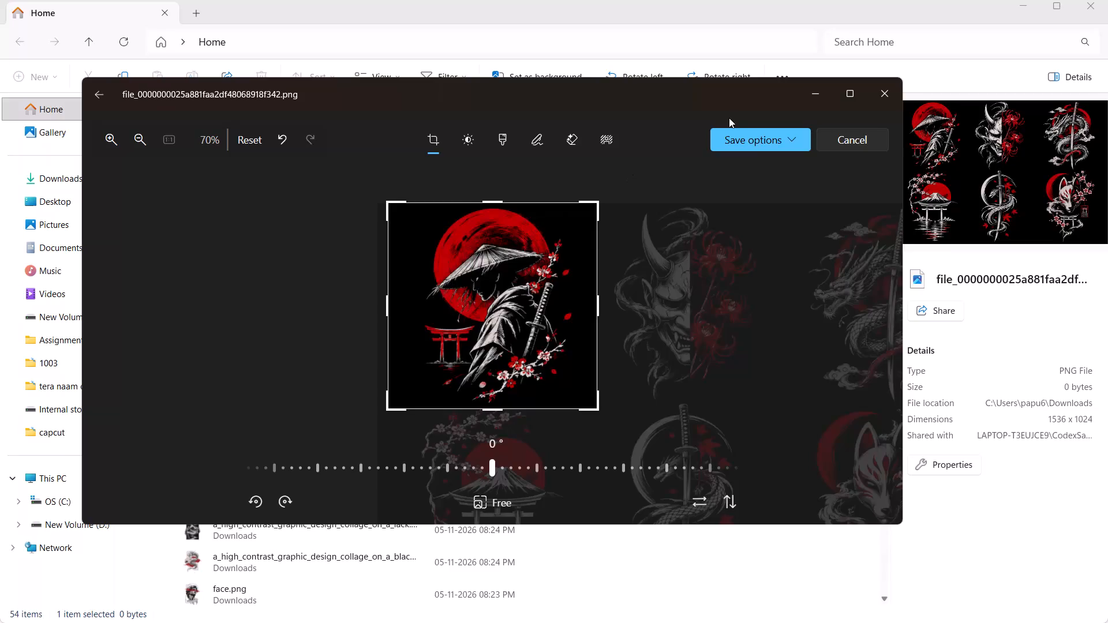
# Close the Photos editing window holding the samurai crop.
pyautogui.click(889, 84)
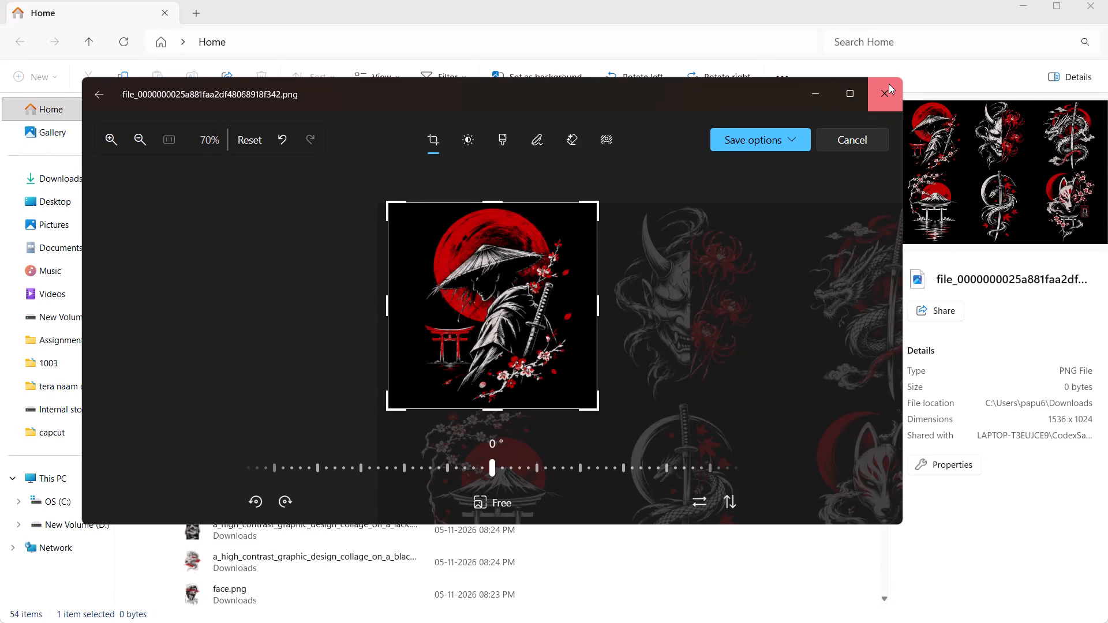
pyautogui.click(406, 343)
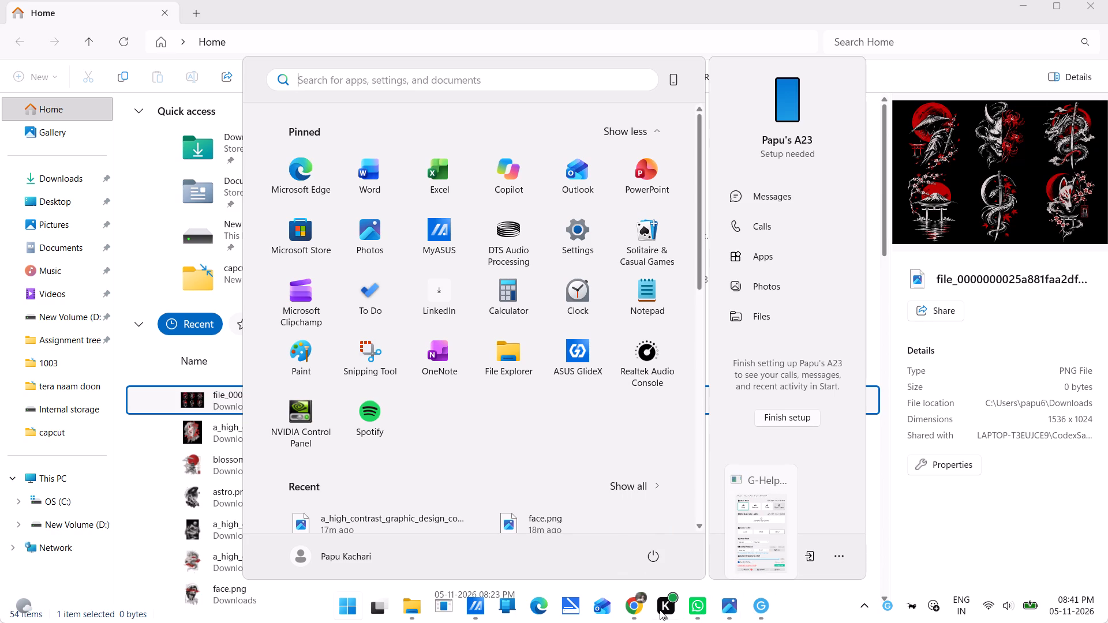
# Switch to Chrome and submit the updated Acid Wash T-shirt design in the Vybegear design editor.
pyautogui.click(639, 601)
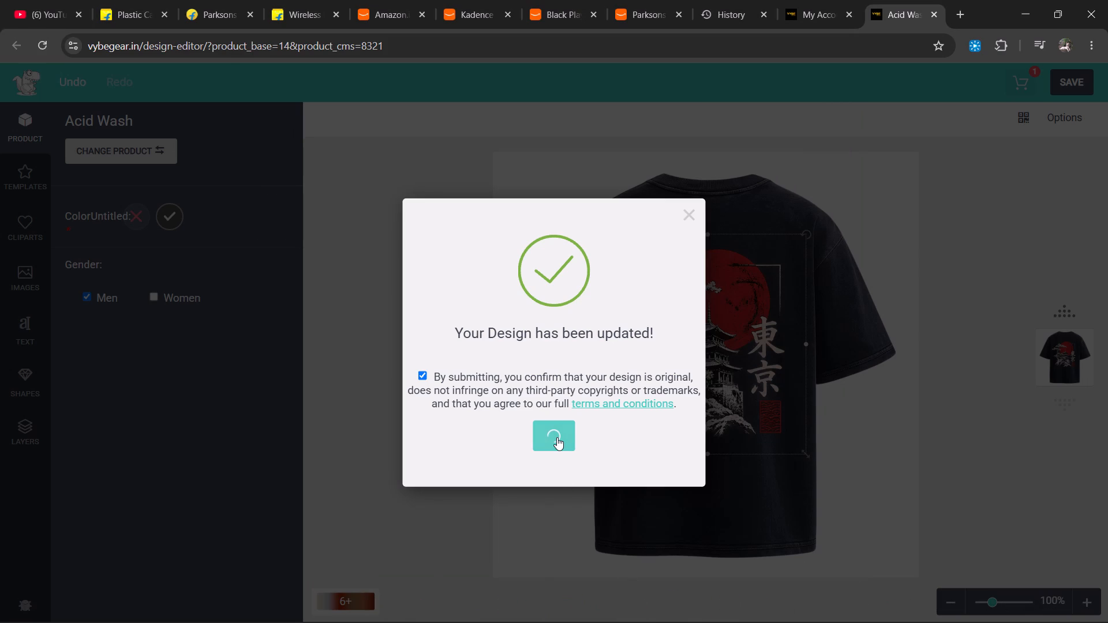
pyautogui.doubleClick(557, 437)
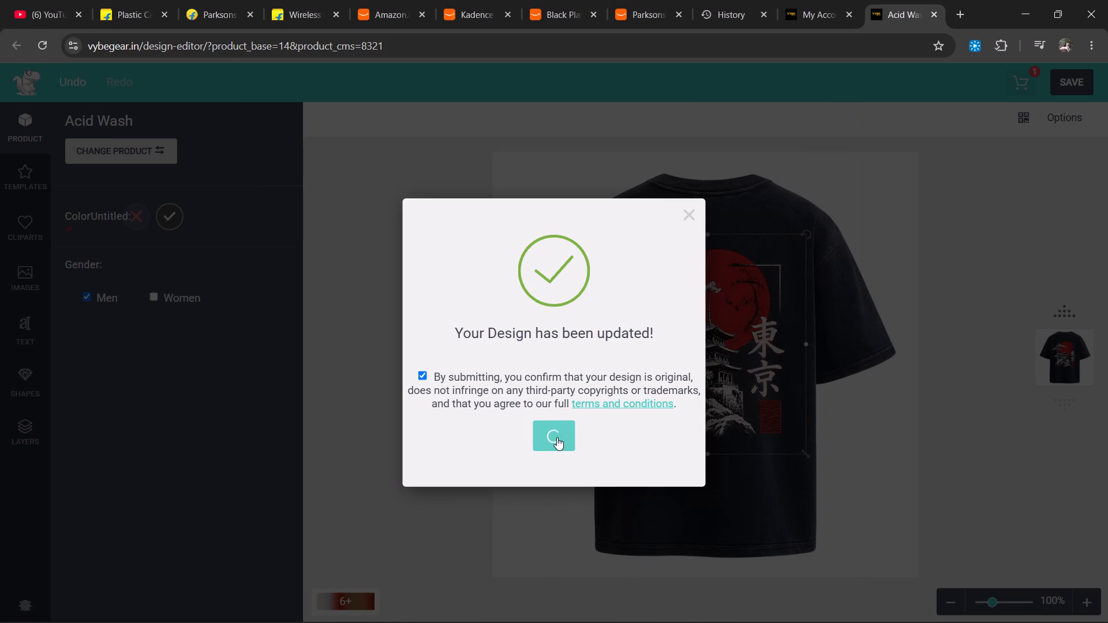
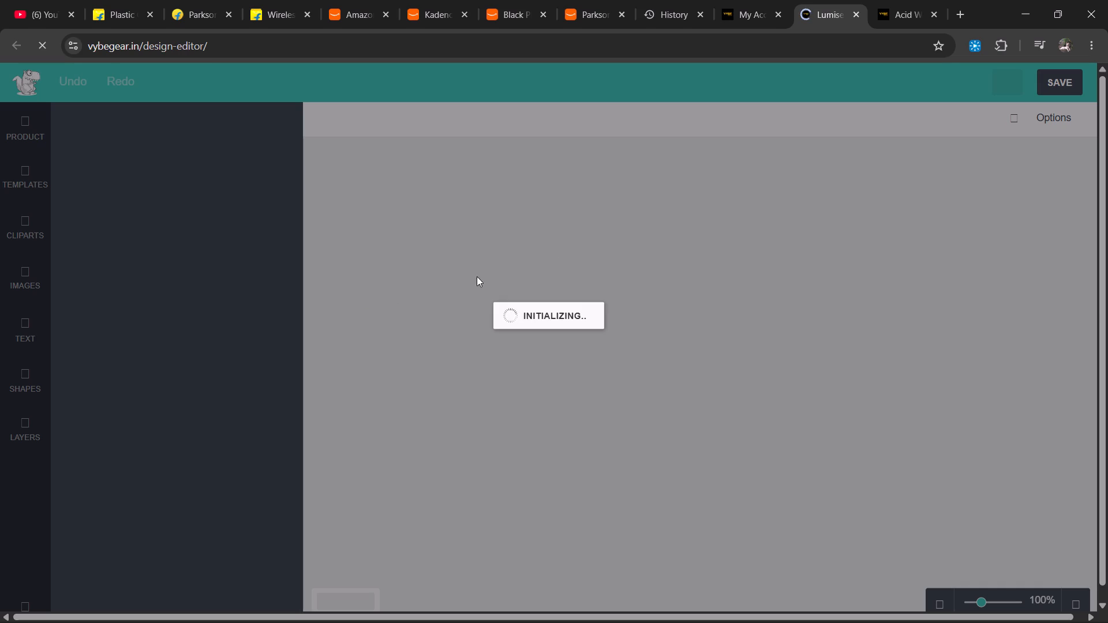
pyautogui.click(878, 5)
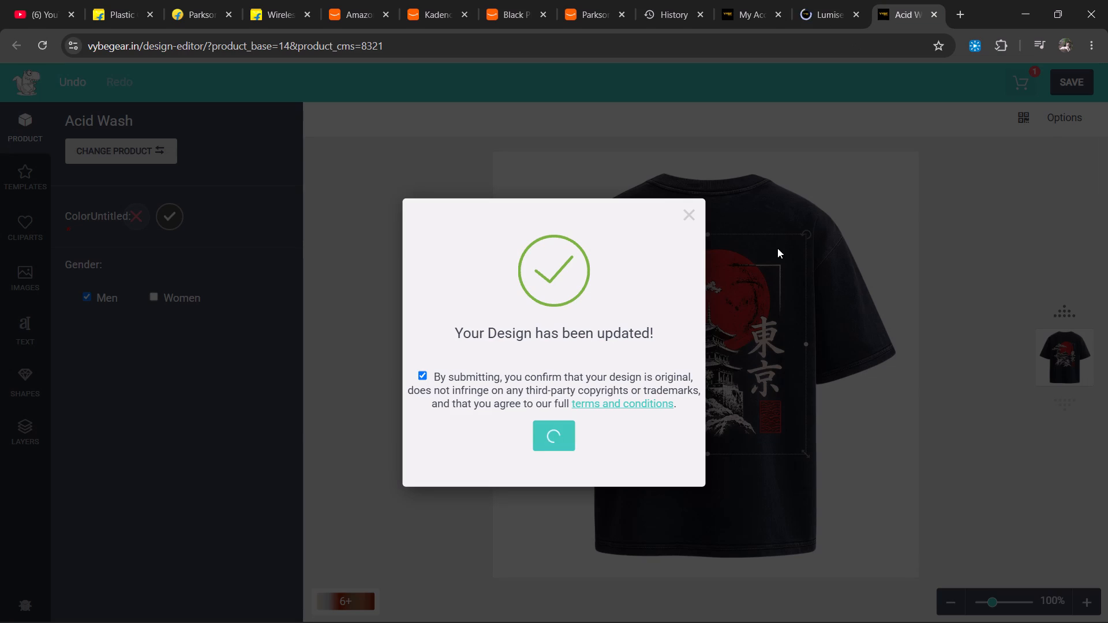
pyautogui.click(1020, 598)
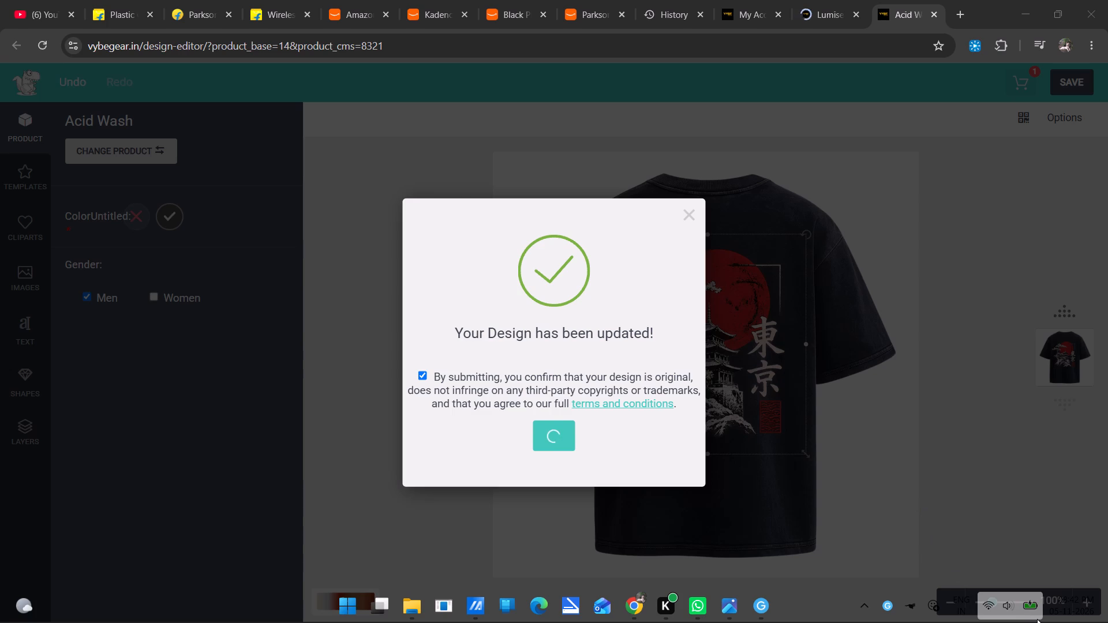
# Restart the computer's Wi-Fi connection by turning Wi-Fi off and on again, and close the quick settings.
pyautogui.click(1035, 619)
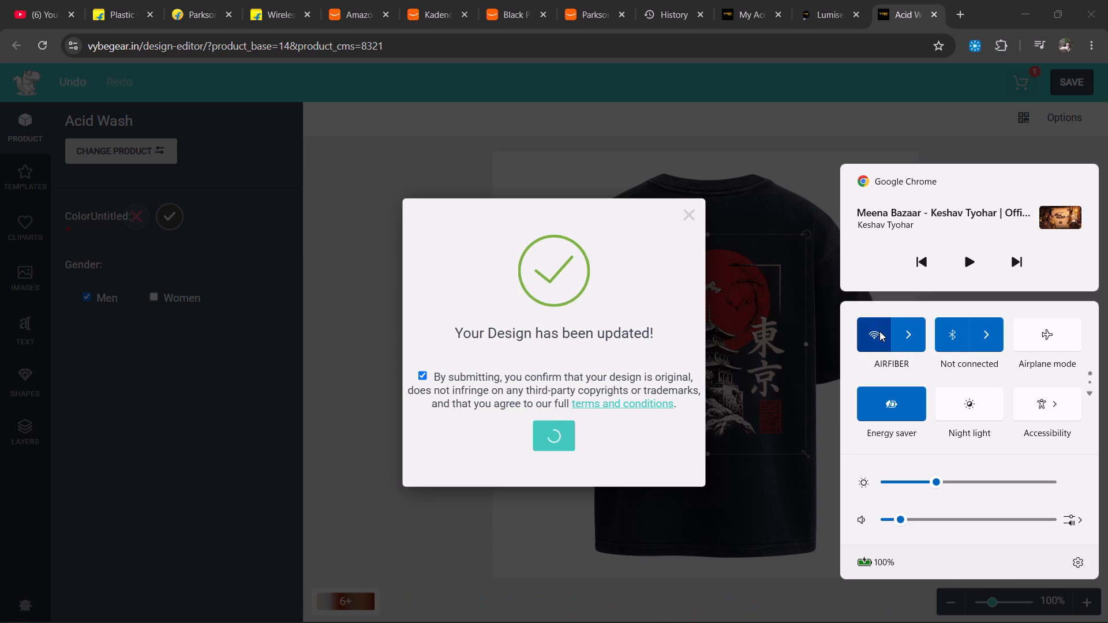
pyautogui.click(879, 331)
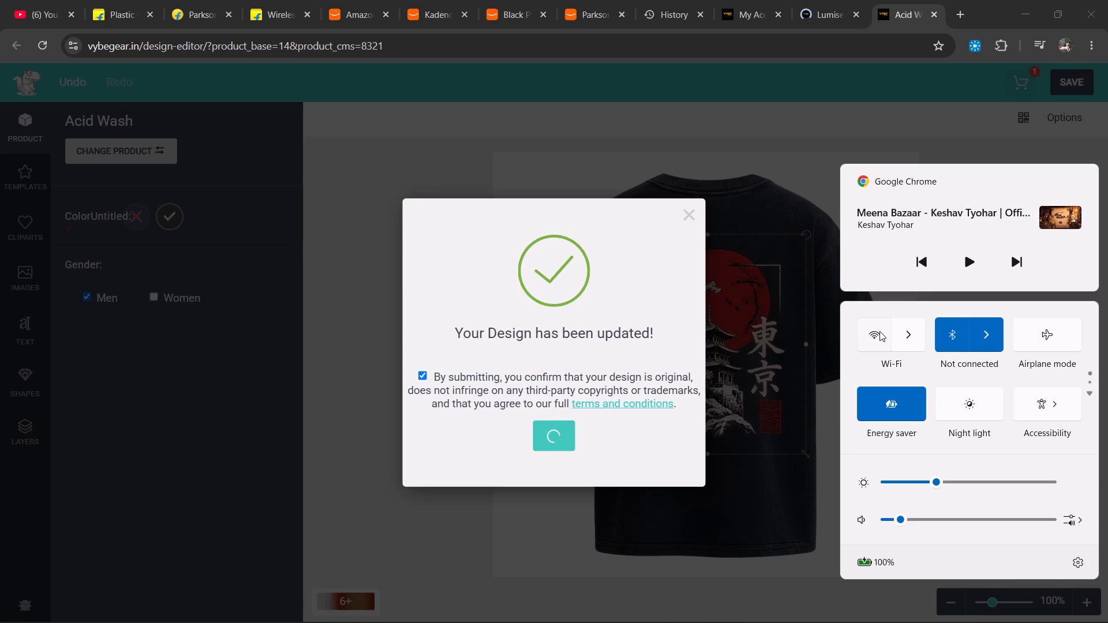
pyautogui.click(879, 331)
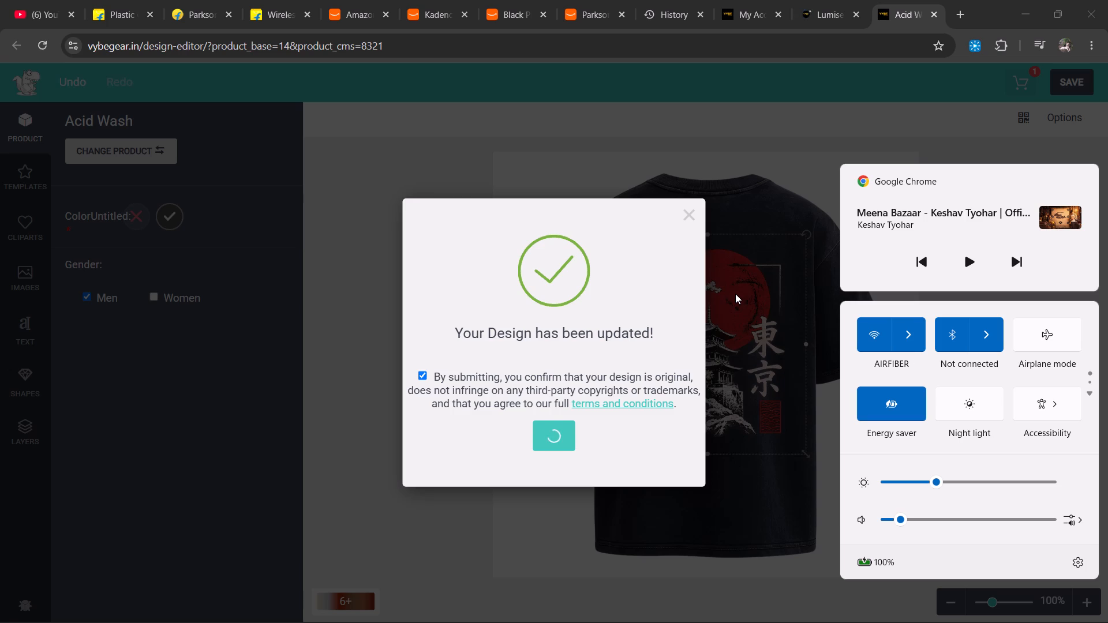
pyautogui.click(735, 294)
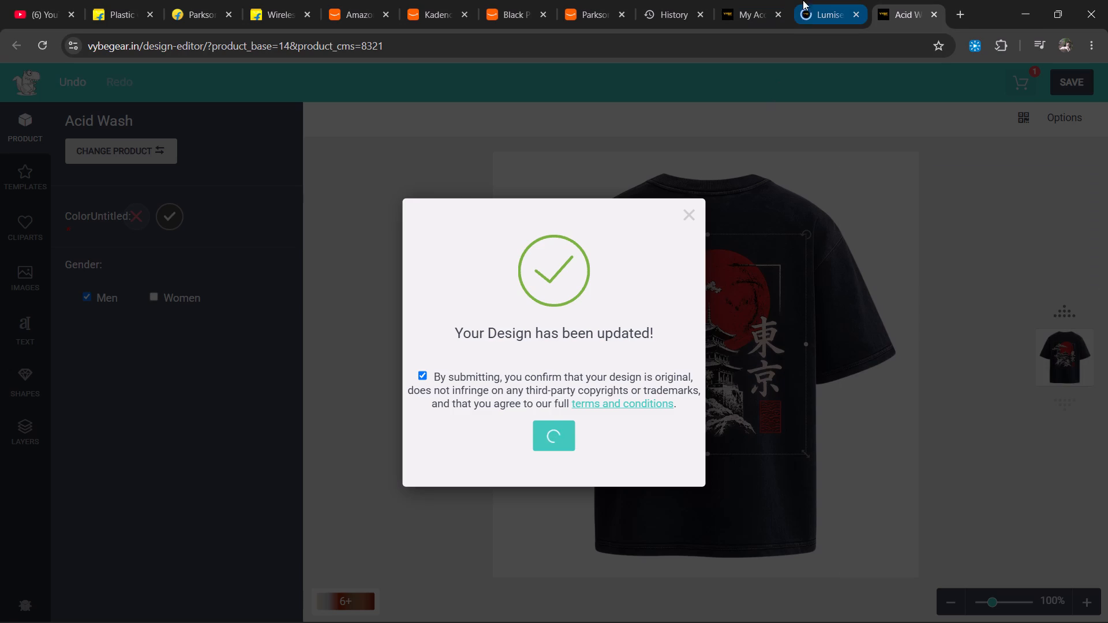
# Switch to the blank Vybegear design editor for choosing a new product, checking back once on the Acid Wash submission.
pyautogui.click(822, 1)
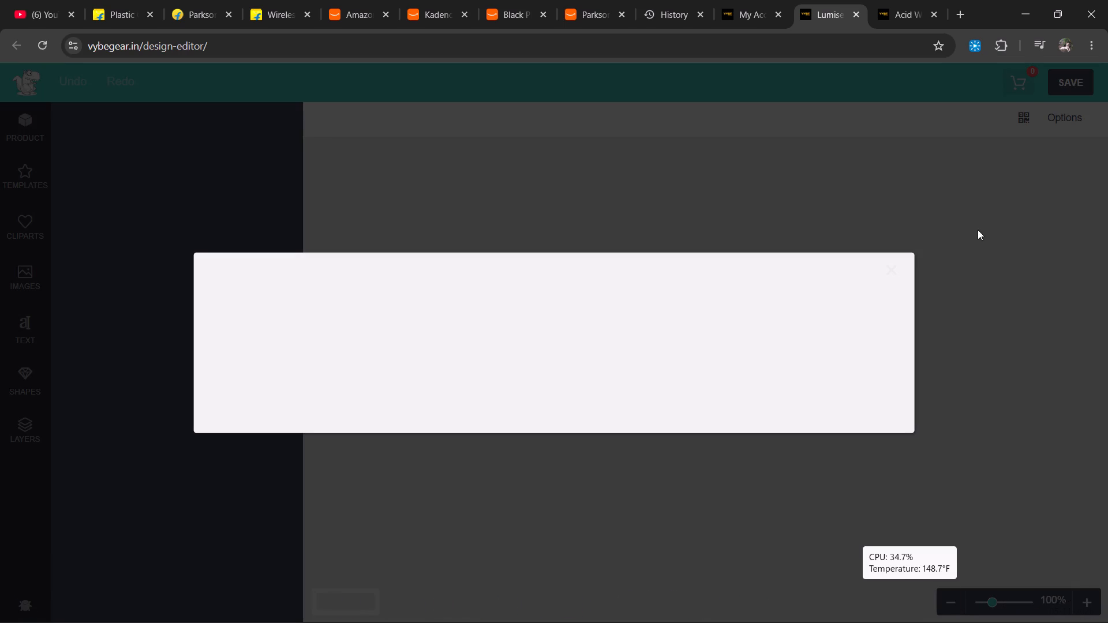
pyautogui.click(881, 2)
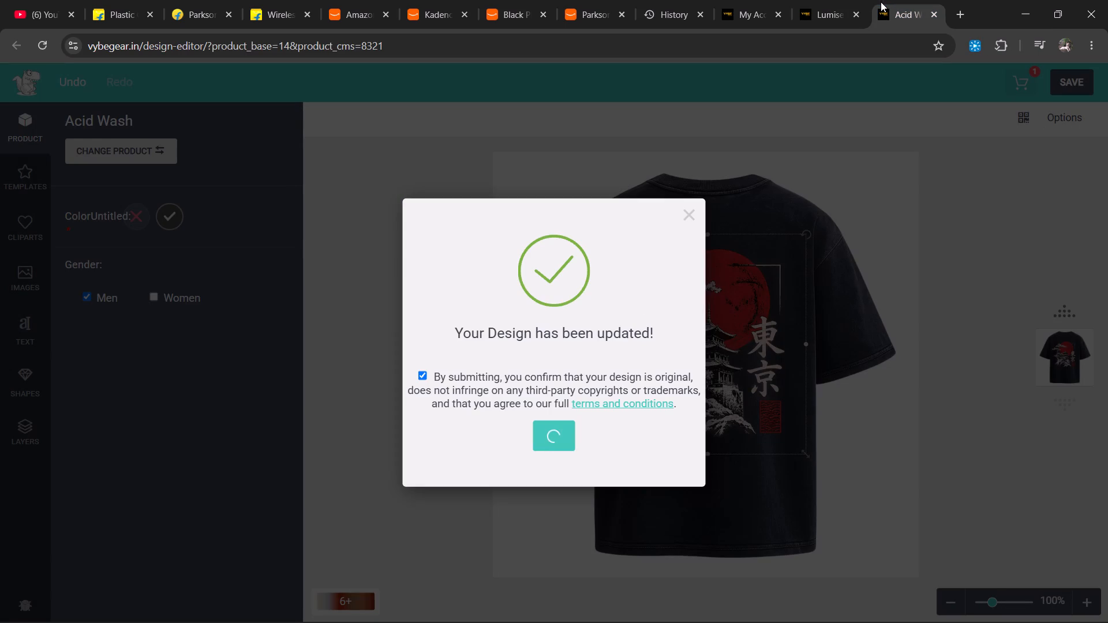
pyautogui.click(832, 1)
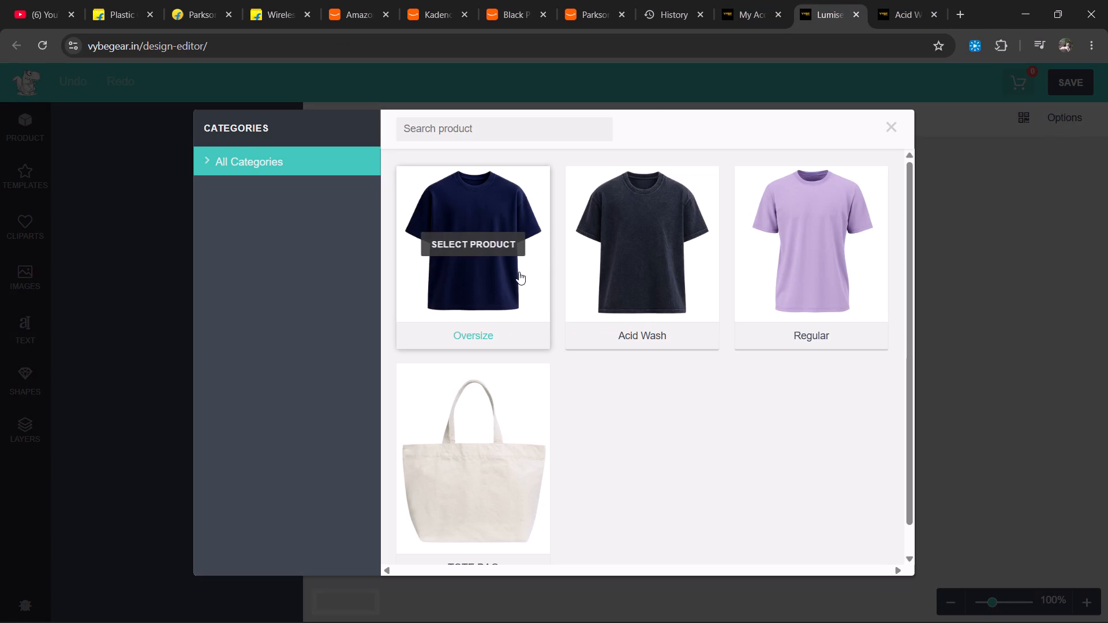
# Choose the Oversize T-shirt as the product for a new design in the blank Vybegear editor.
pyautogui.click(497, 303)
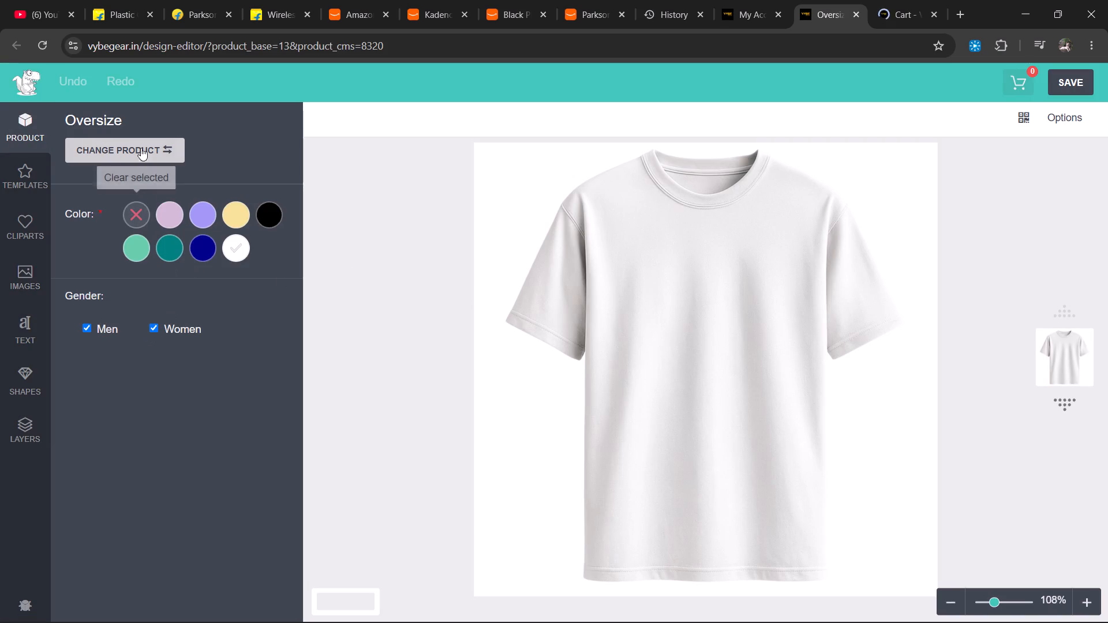
# Upload face.png, astro.png and the dragon and mountain a_high_contrast_graphic_design_collage PNGs from Downloads as design images.
pyautogui.click(29, 174)
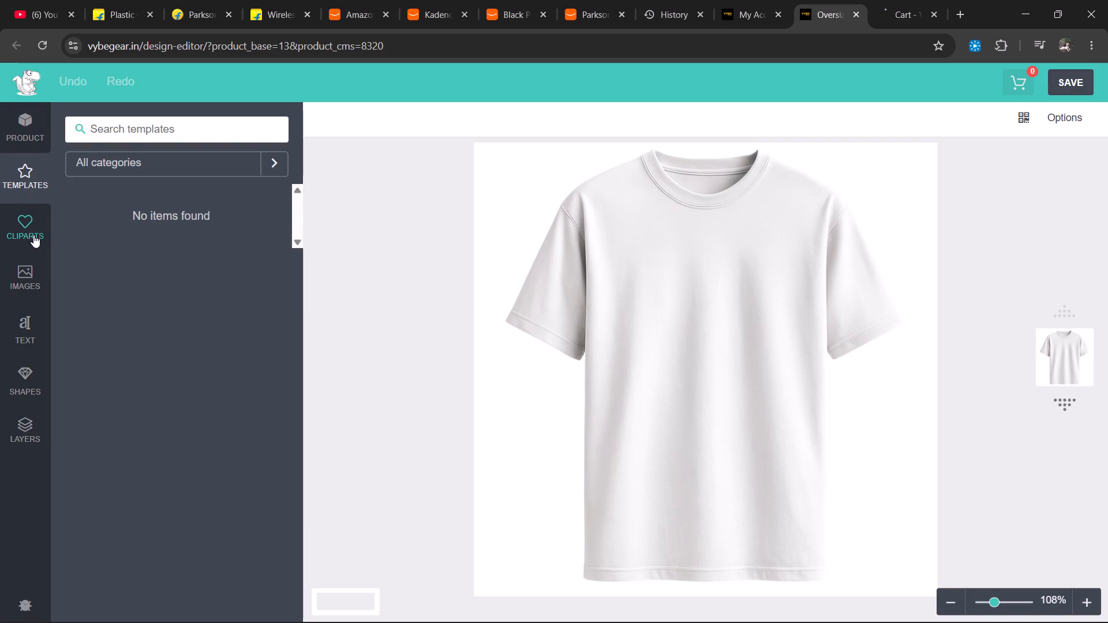
pyautogui.click(32, 261)
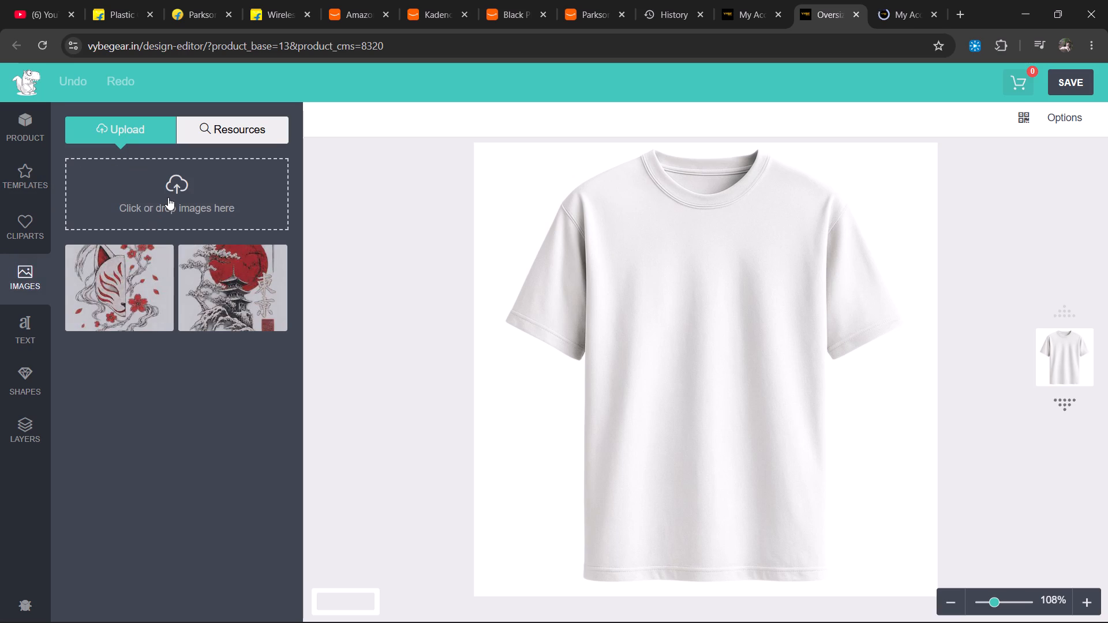
pyautogui.click(168, 197)
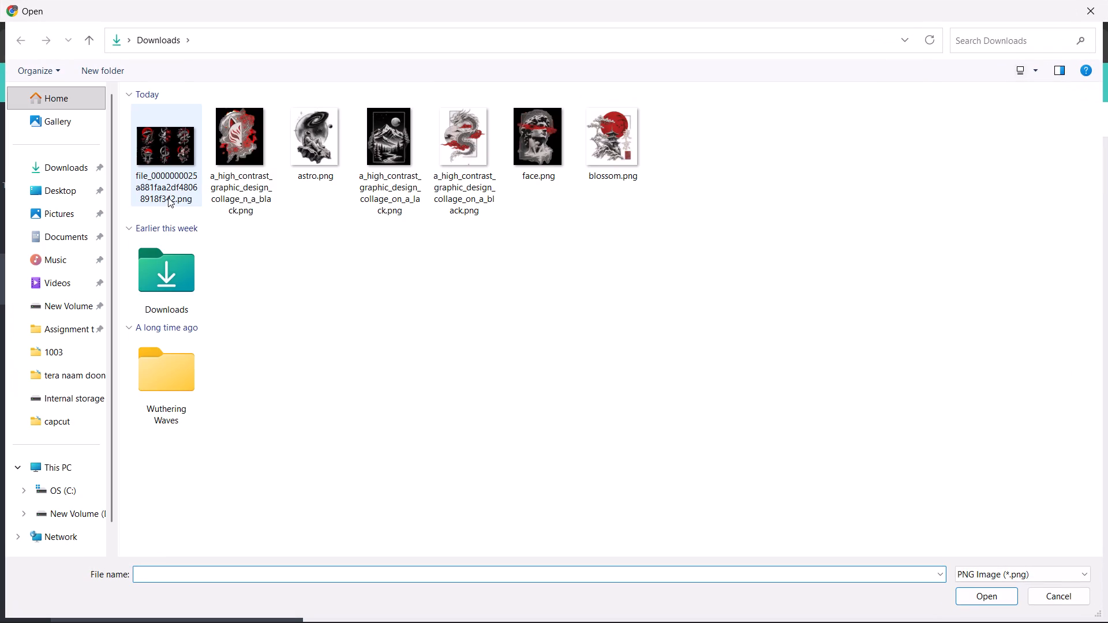
pyautogui.moveTo(717, 182); pyautogui.dragTo(272, 152)
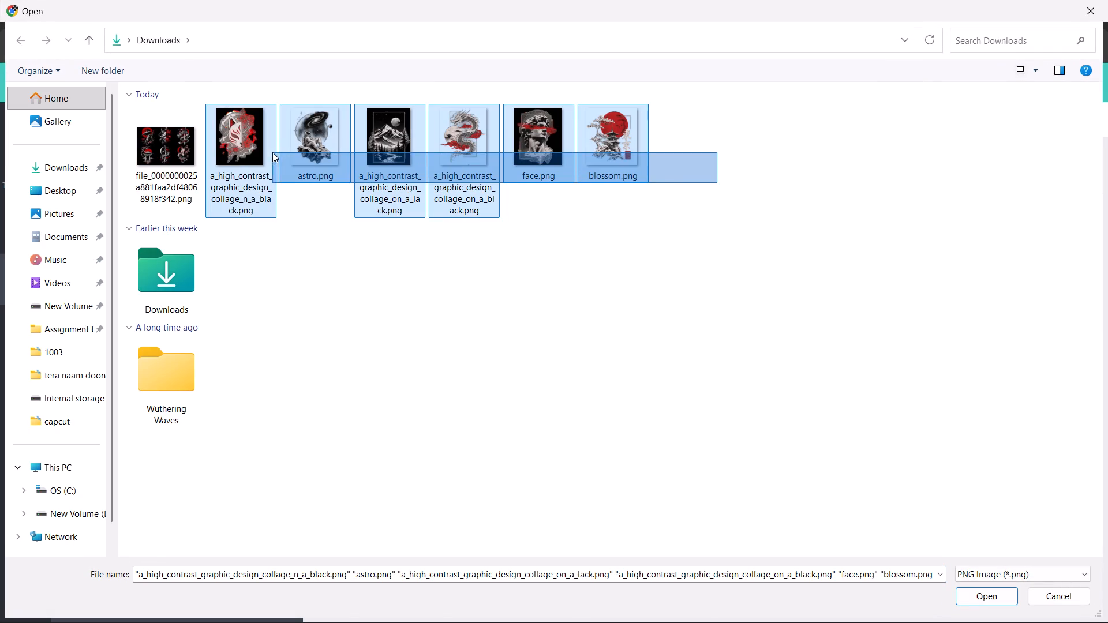
pyautogui.moveTo(272, 152); pyautogui.dragTo(251, 152)
pyautogui.click(819, 344)
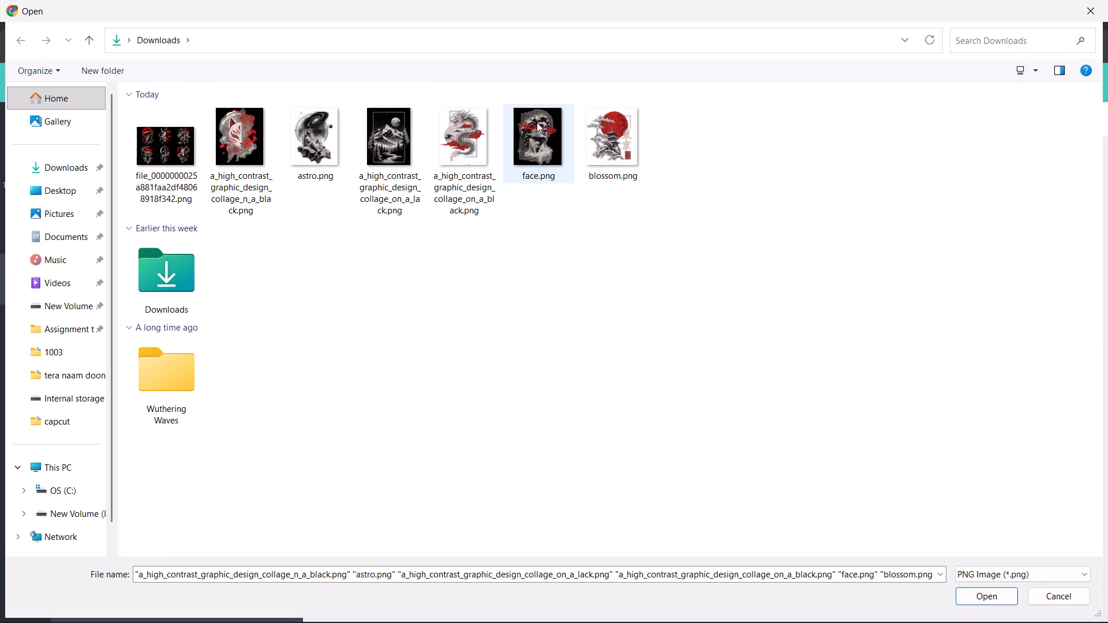
pyautogui.moveTo(573, 106); pyautogui.dragTo(448, 120)
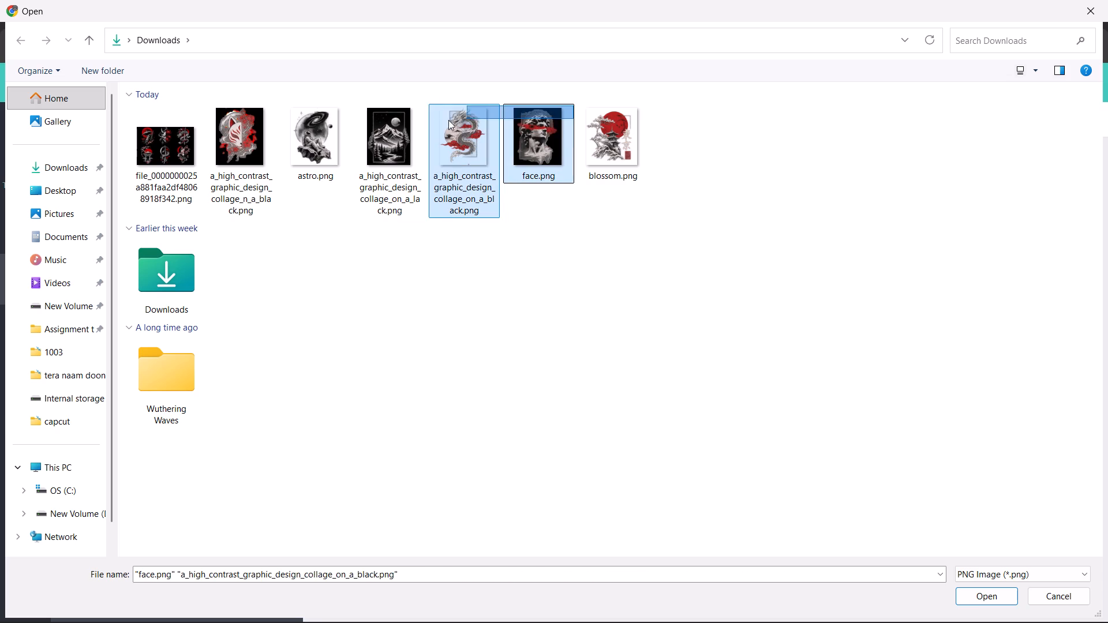
pyautogui.moveTo(448, 120); pyautogui.dragTo(324, 136)
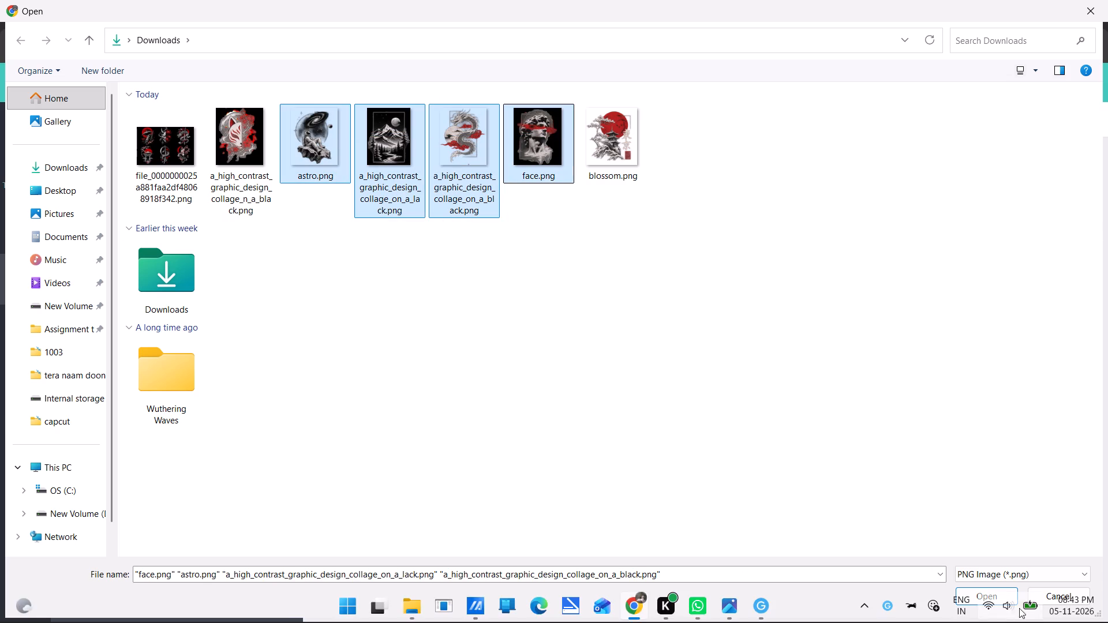
pyautogui.click(982, 592)
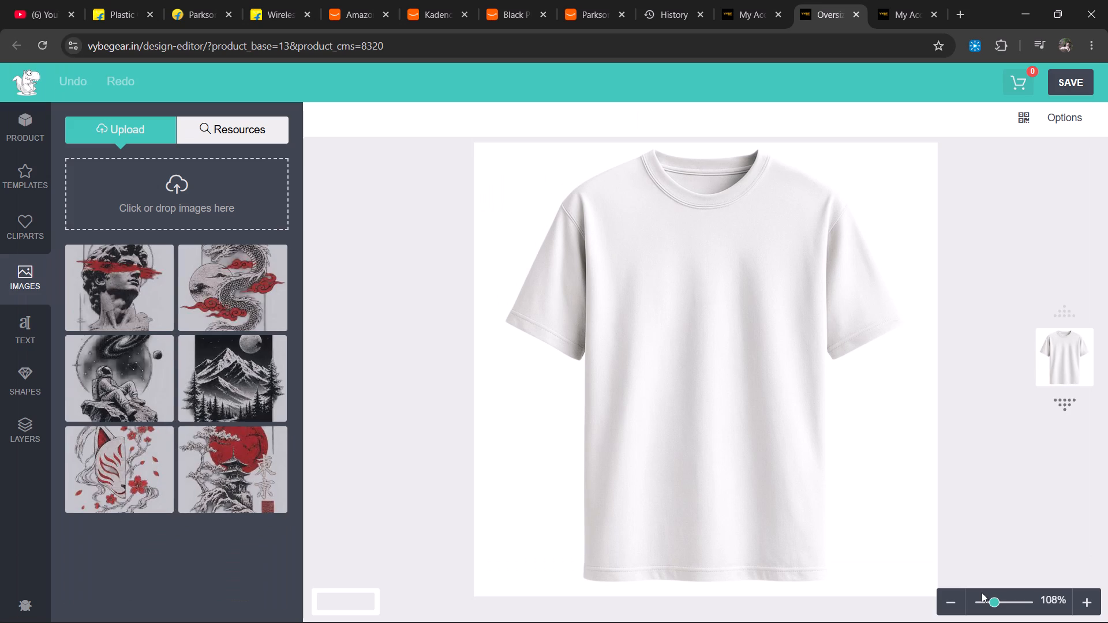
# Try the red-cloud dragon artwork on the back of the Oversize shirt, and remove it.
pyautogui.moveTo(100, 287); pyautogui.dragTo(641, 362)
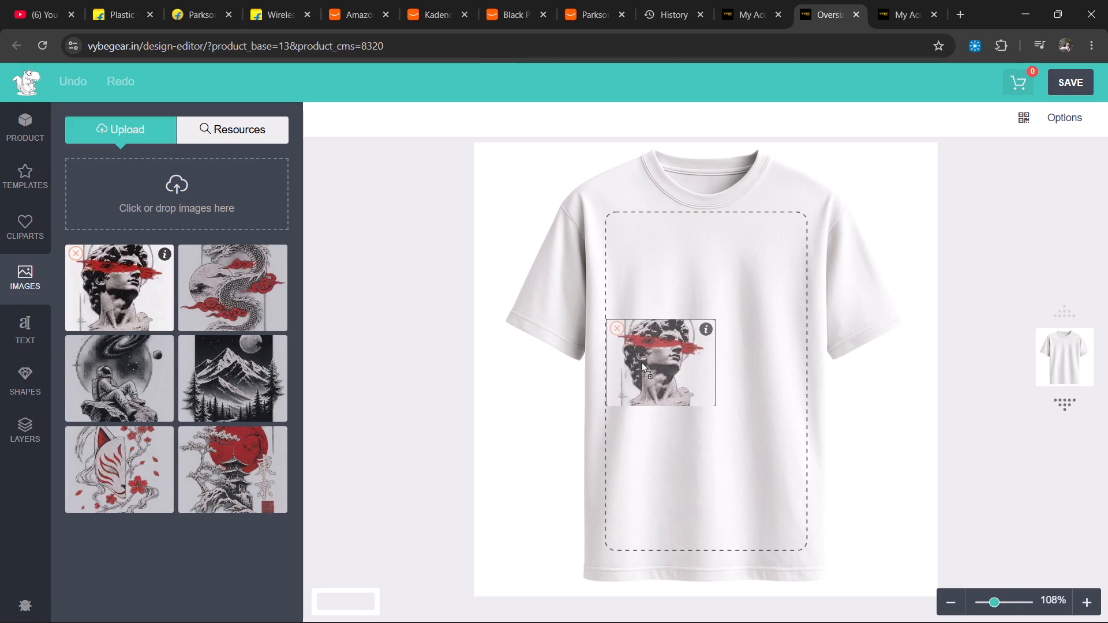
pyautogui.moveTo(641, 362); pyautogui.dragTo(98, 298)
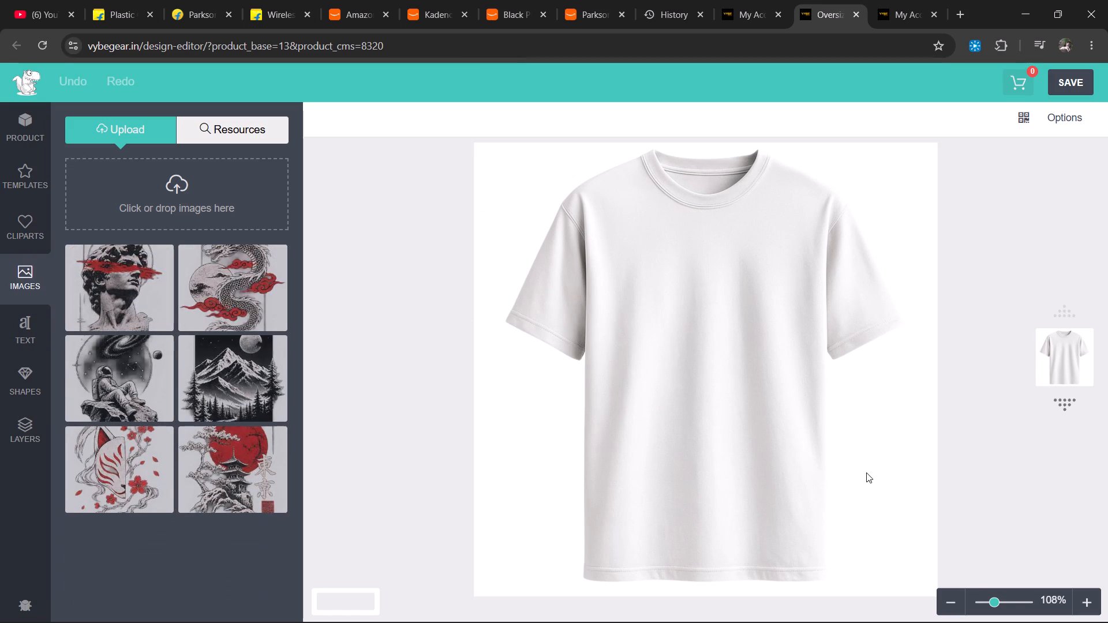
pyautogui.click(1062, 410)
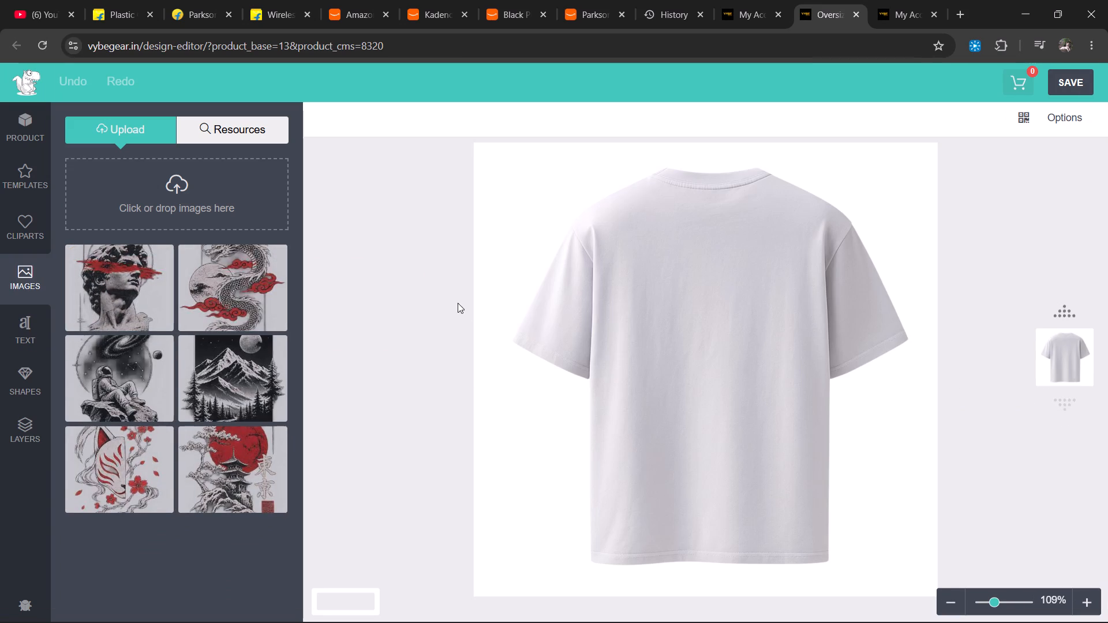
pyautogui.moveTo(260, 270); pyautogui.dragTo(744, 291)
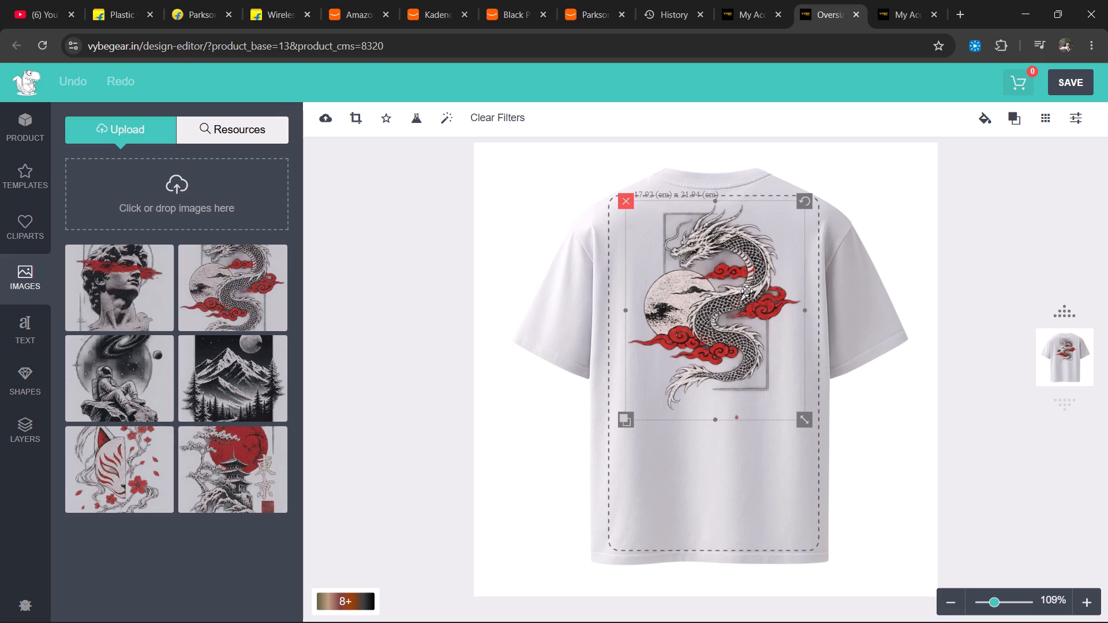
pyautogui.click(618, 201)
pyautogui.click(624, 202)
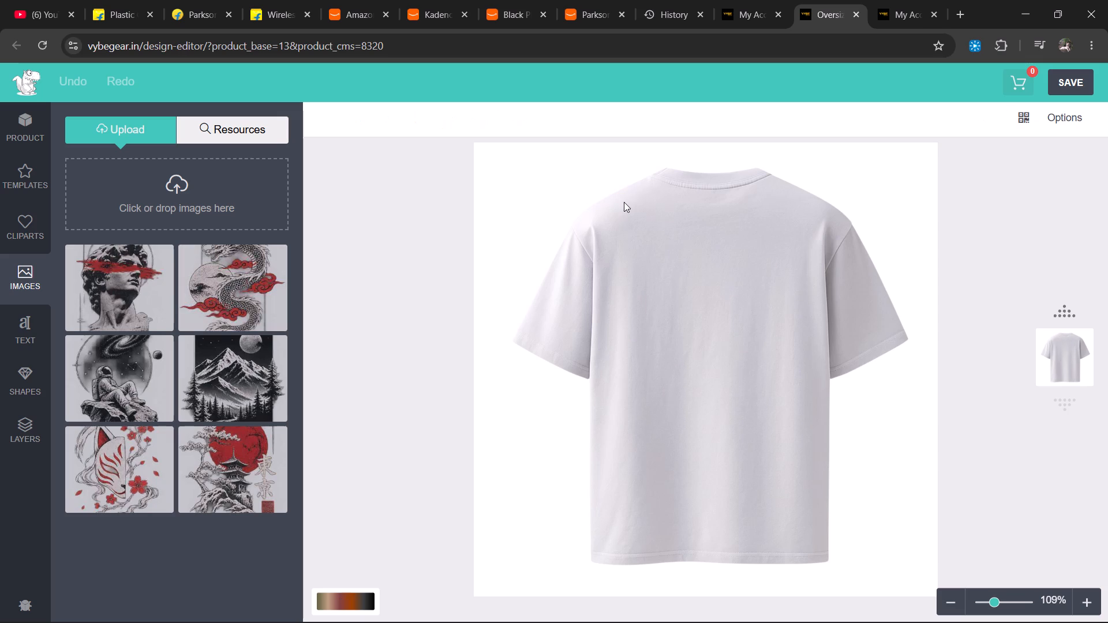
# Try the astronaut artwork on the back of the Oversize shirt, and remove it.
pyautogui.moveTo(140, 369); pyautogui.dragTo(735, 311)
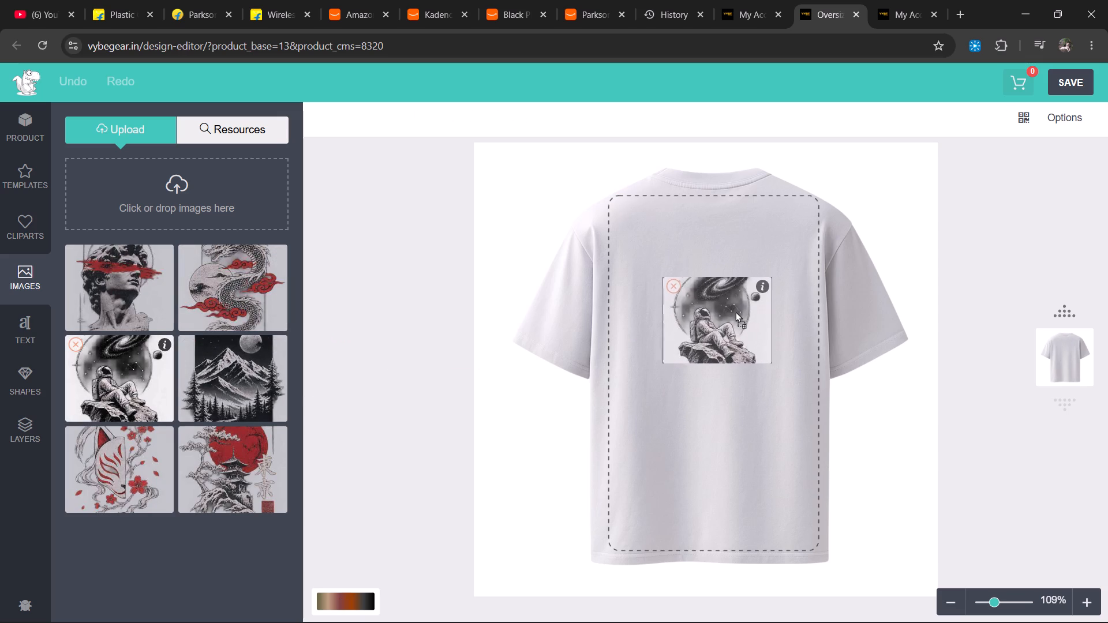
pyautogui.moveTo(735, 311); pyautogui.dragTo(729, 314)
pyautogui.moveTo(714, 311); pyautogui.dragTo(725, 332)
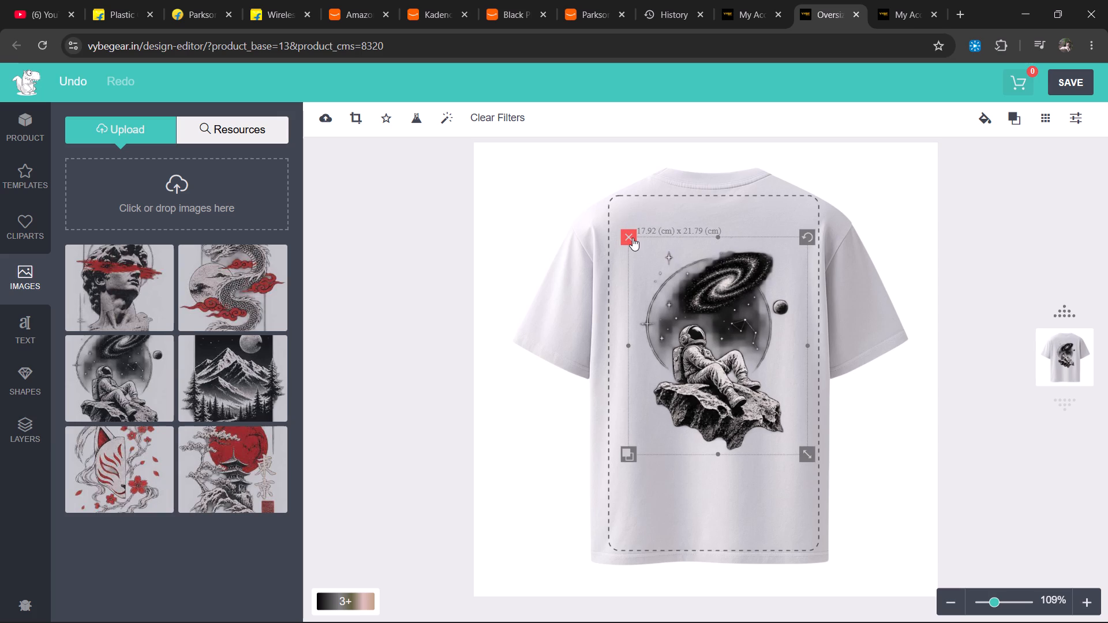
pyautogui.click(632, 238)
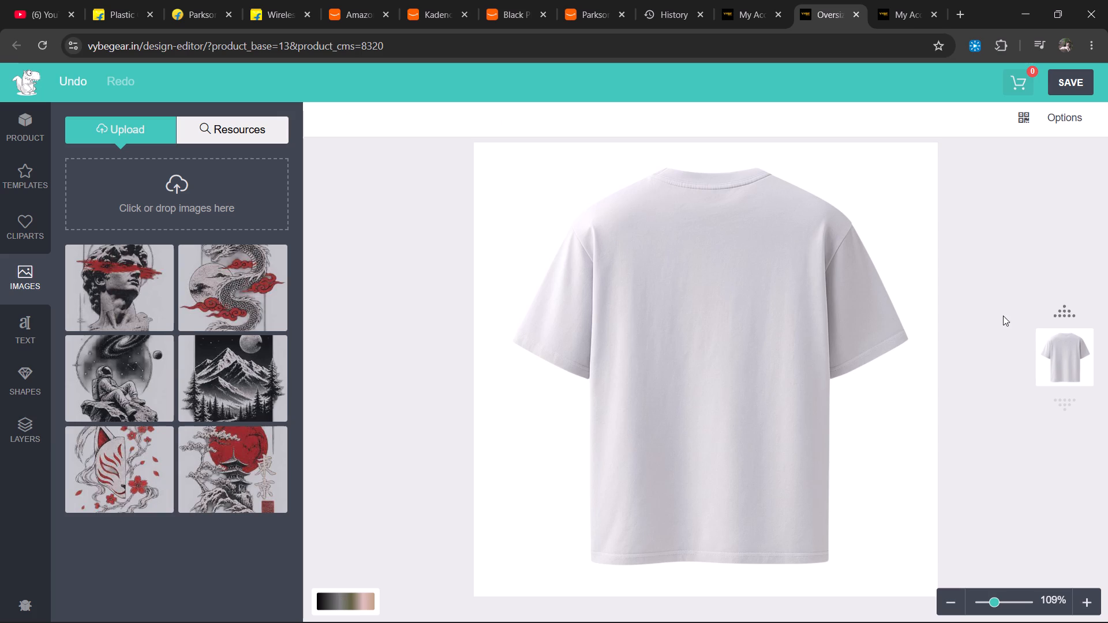
# Place the astronaut artwork on the shirt's front, scaled to about 12.45 x 15.14 cm and centred in the print area.
pyautogui.click(1059, 314)
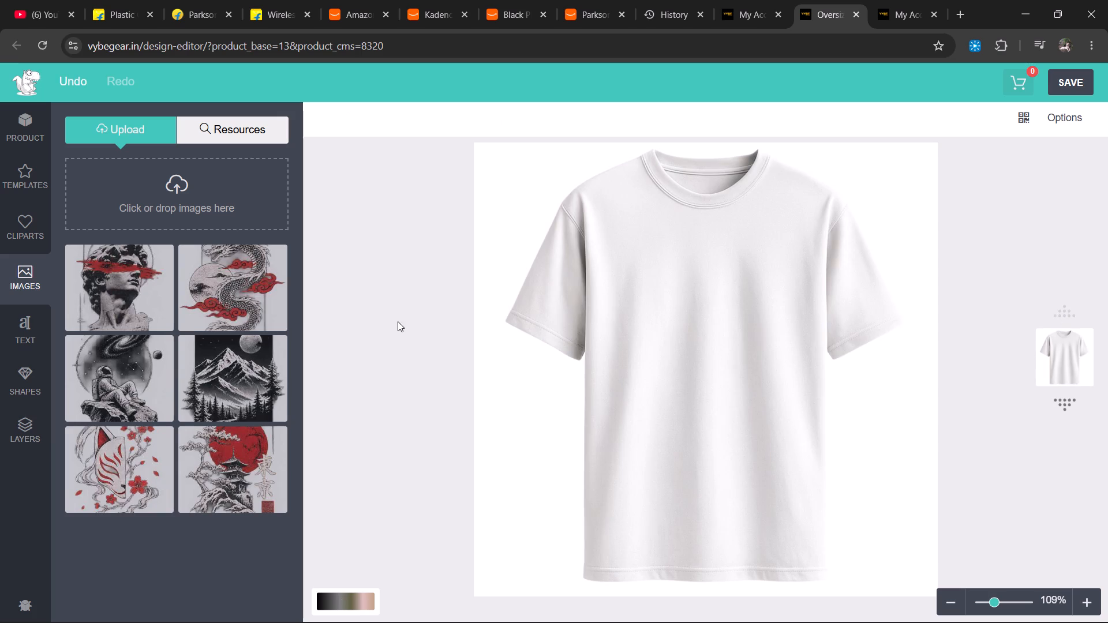
pyautogui.moveTo(130, 378); pyautogui.dragTo(673, 341)
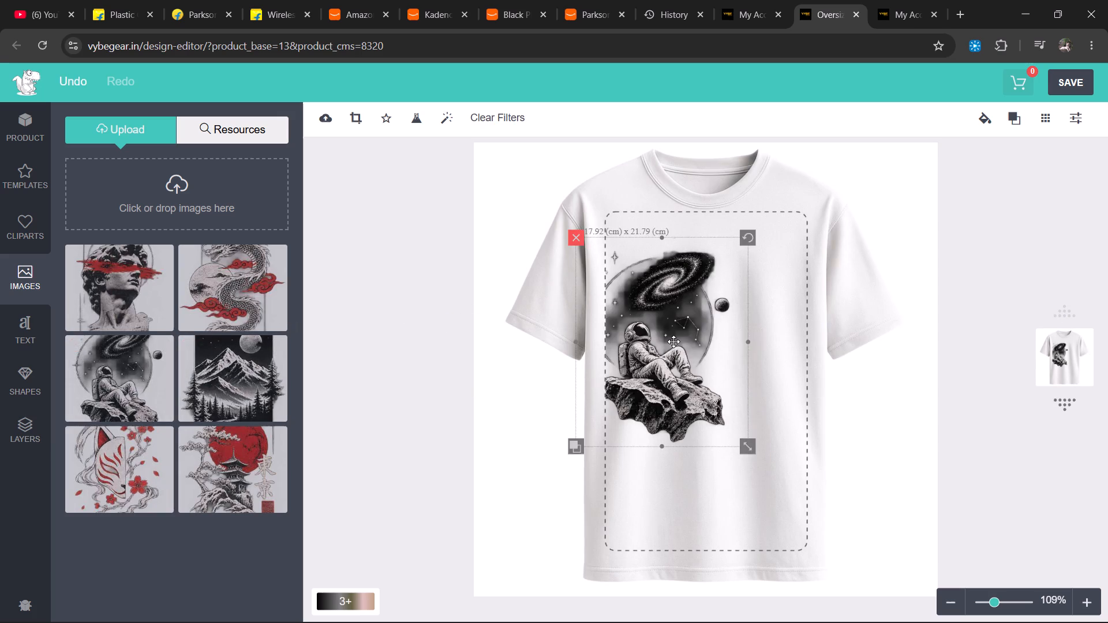
pyautogui.moveTo(674, 341); pyautogui.dragTo(682, 329)
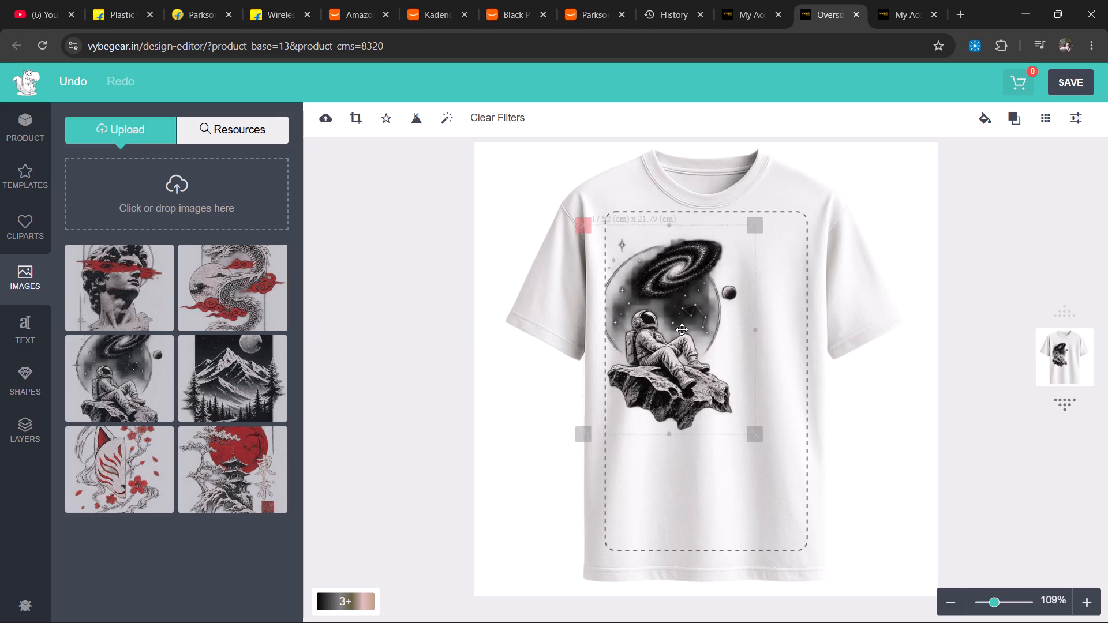
pyautogui.moveTo(682, 329); pyautogui.dragTo(695, 330)
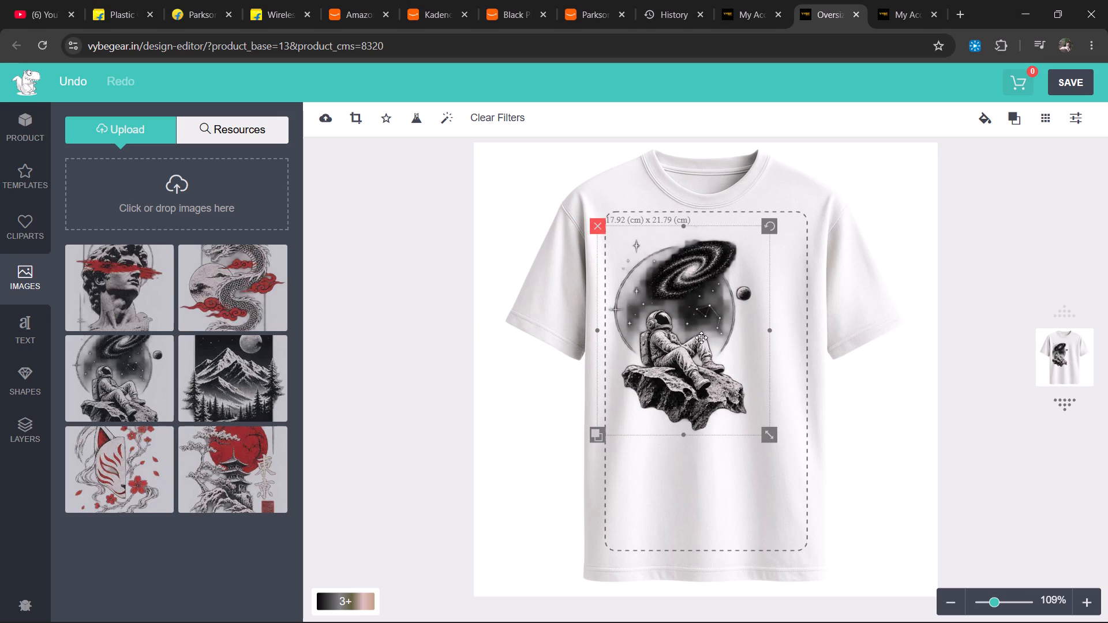
pyautogui.moveTo(770, 431); pyautogui.dragTo(738, 408)
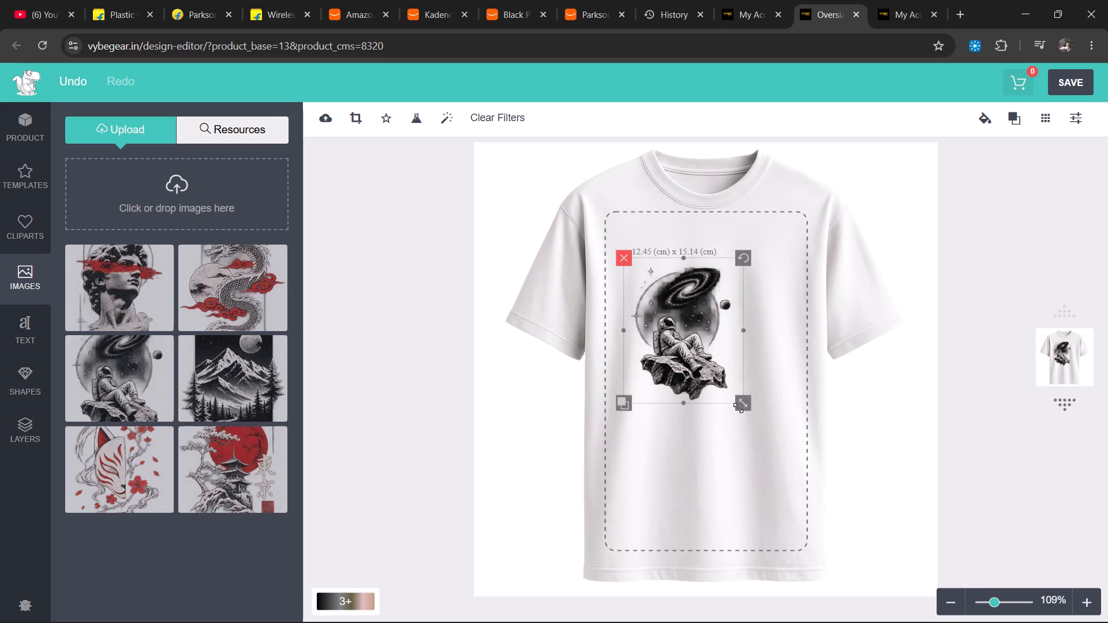
pyautogui.moveTo(682, 372); pyautogui.dragTo(726, 364)
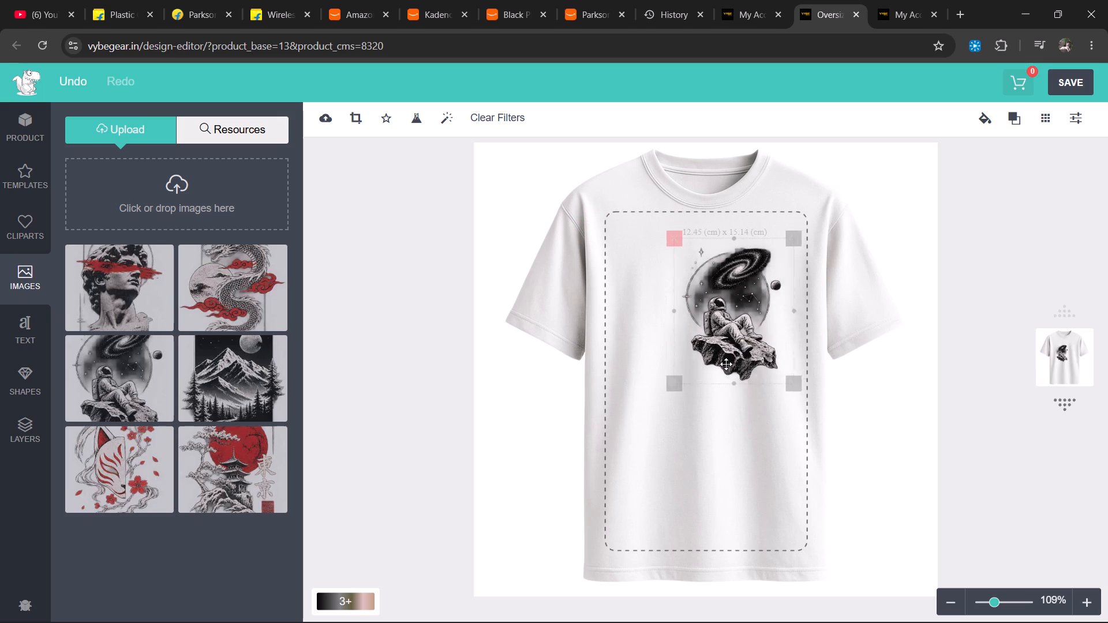
pyautogui.moveTo(726, 364); pyautogui.dragTo(708, 402)
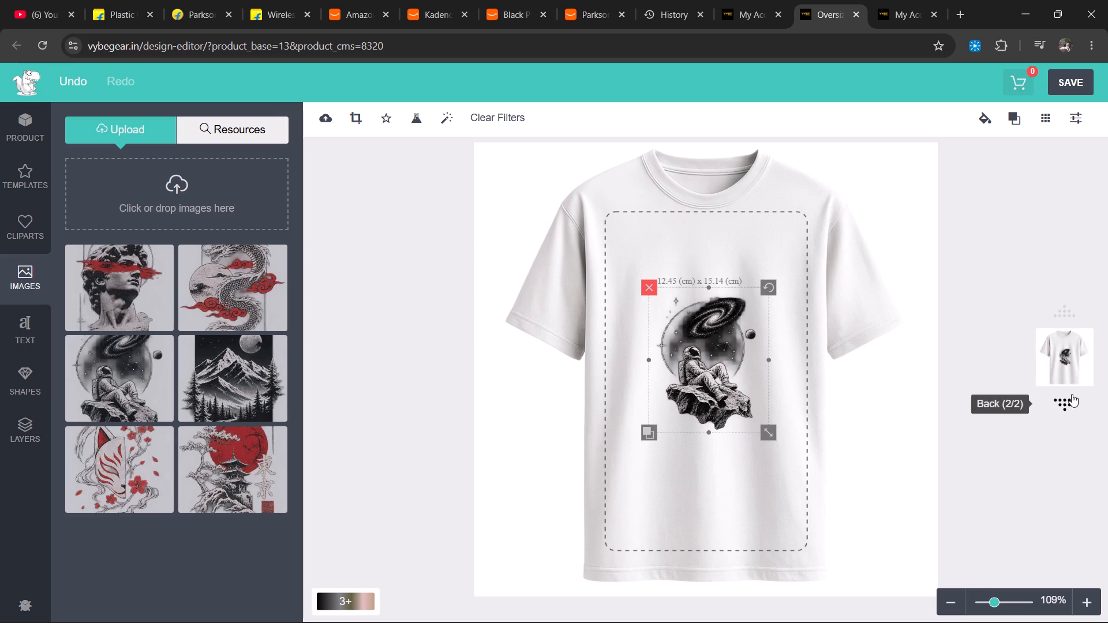
# Place the mountain artwork on the shirt's back, scaled to about 18.48 x 24.52 cm and centred in the upper print area.
pyautogui.click(1072, 394)
pyautogui.moveTo(207, 381); pyautogui.dragTo(637, 322)
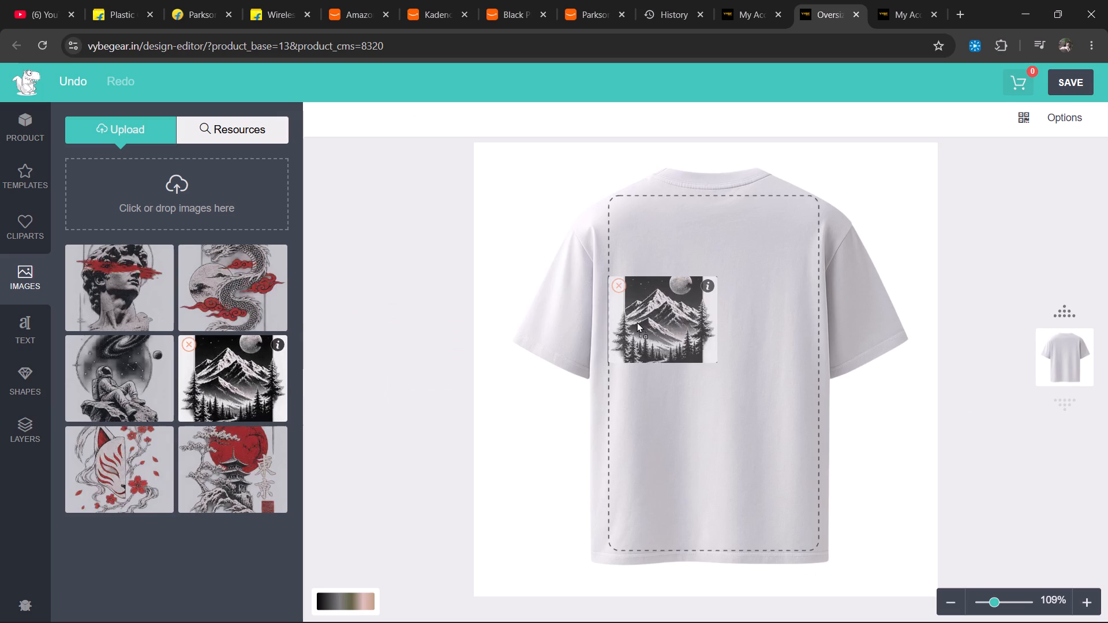
pyautogui.moveTo(637, 322); pyautogui.dragTo(680, 326)
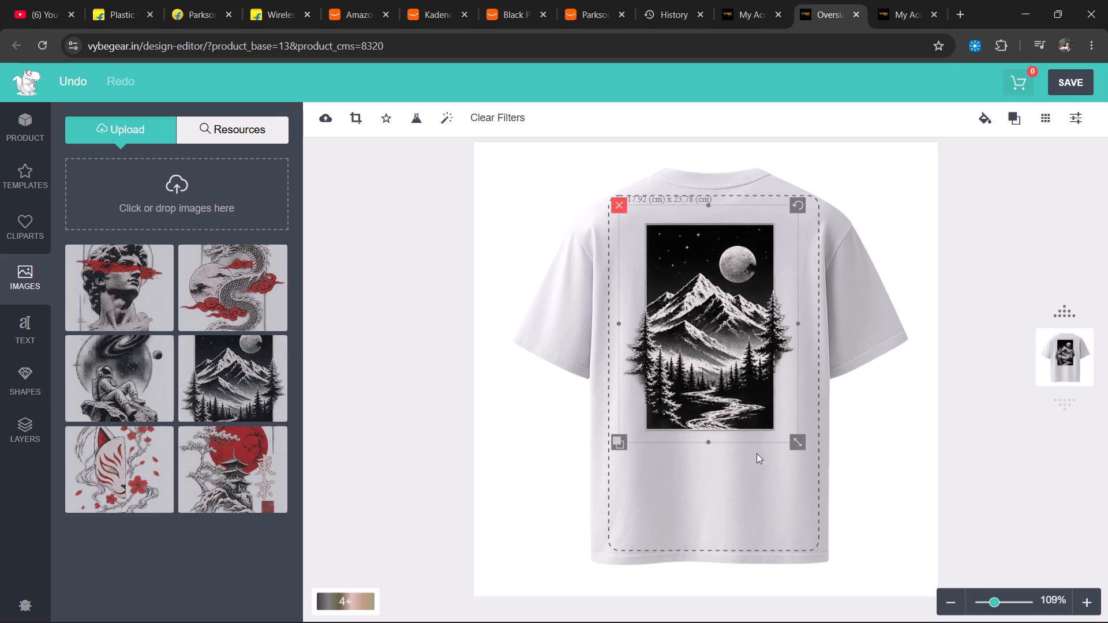
pyautogui.moveTo(808, 444); pyautogui.dragTo(833, 482)
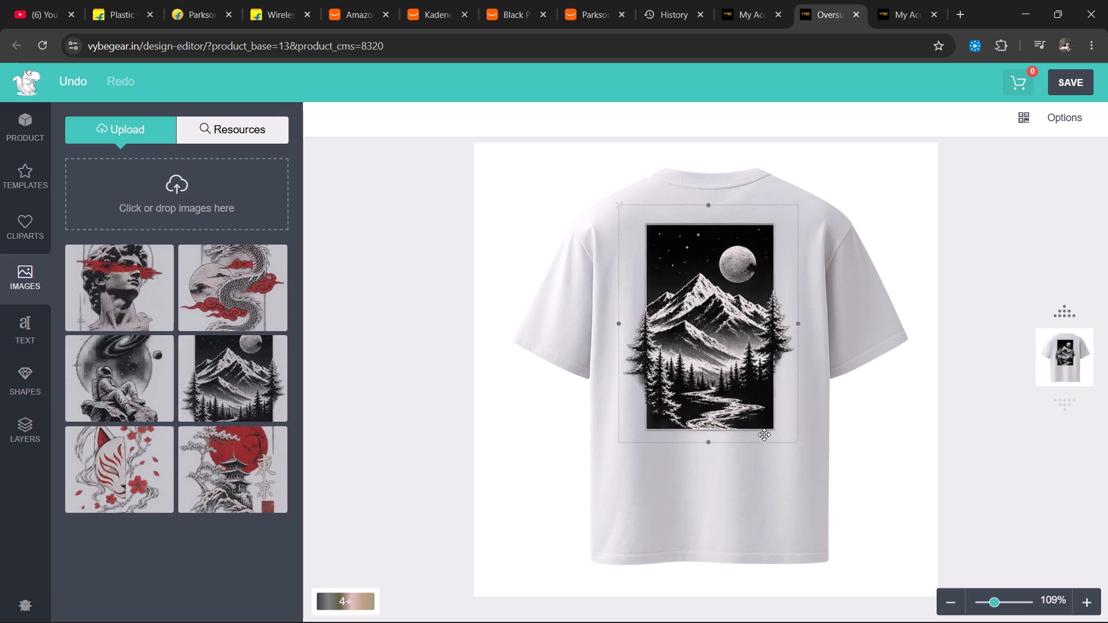
pyautogui.moveTo(799, 443); pyautogui.dragTo(821, 477)
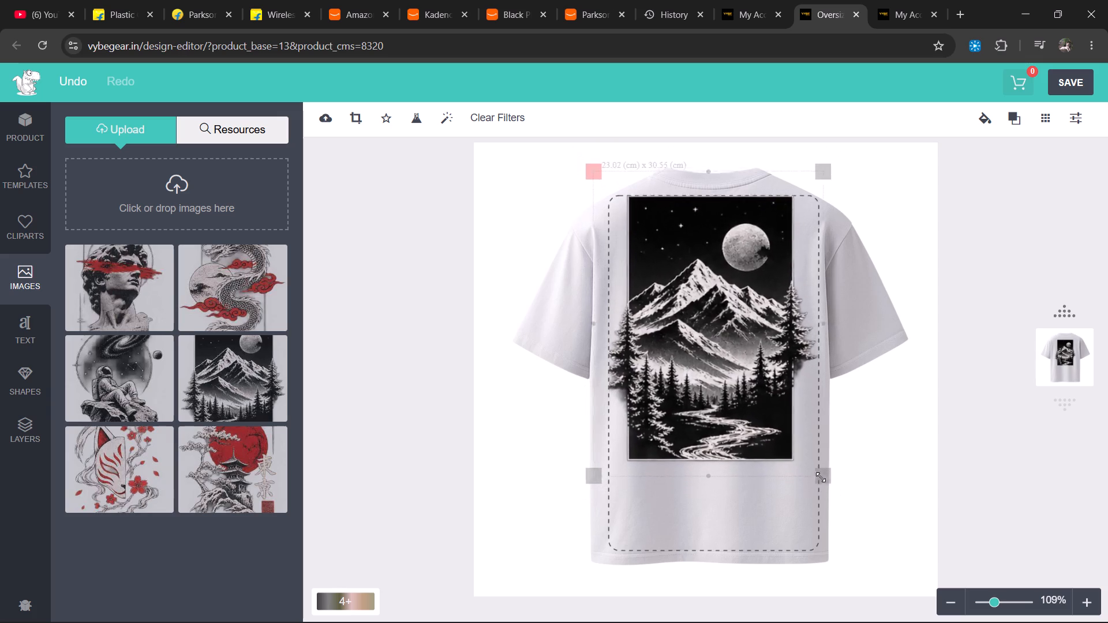
pyautogui.moveTo(821, 477); pyautogui.dragTo(789, 457)
pyautogui.moveTo(695, 376); pyautogui.dragTo(697, 401)
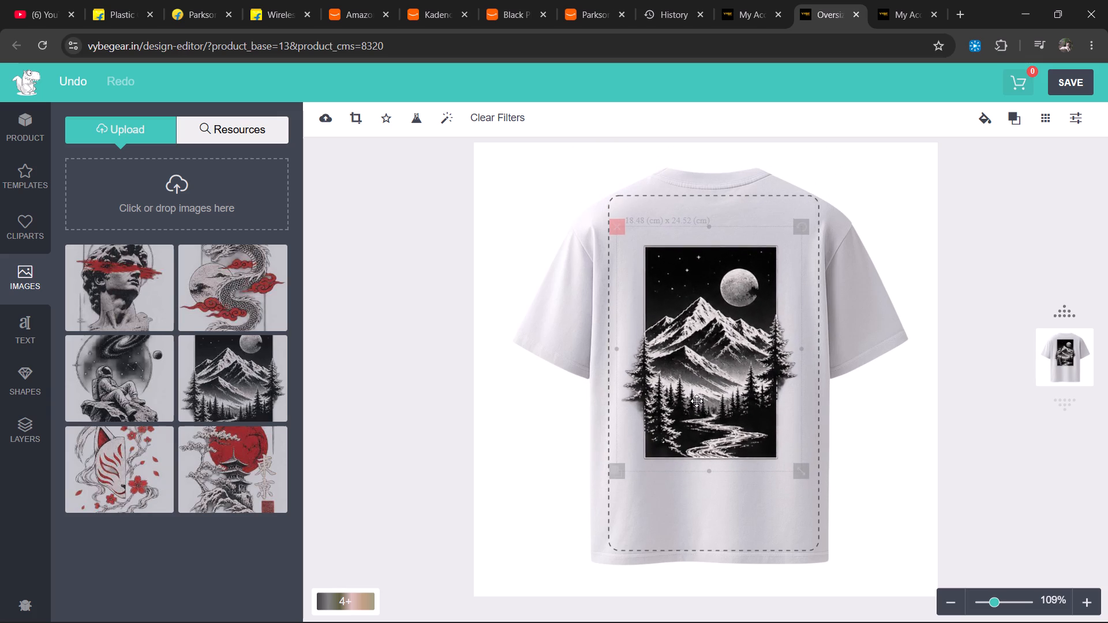
pyautogui.moveTo(697, 401); pyautogui.dragTo(697, 400)
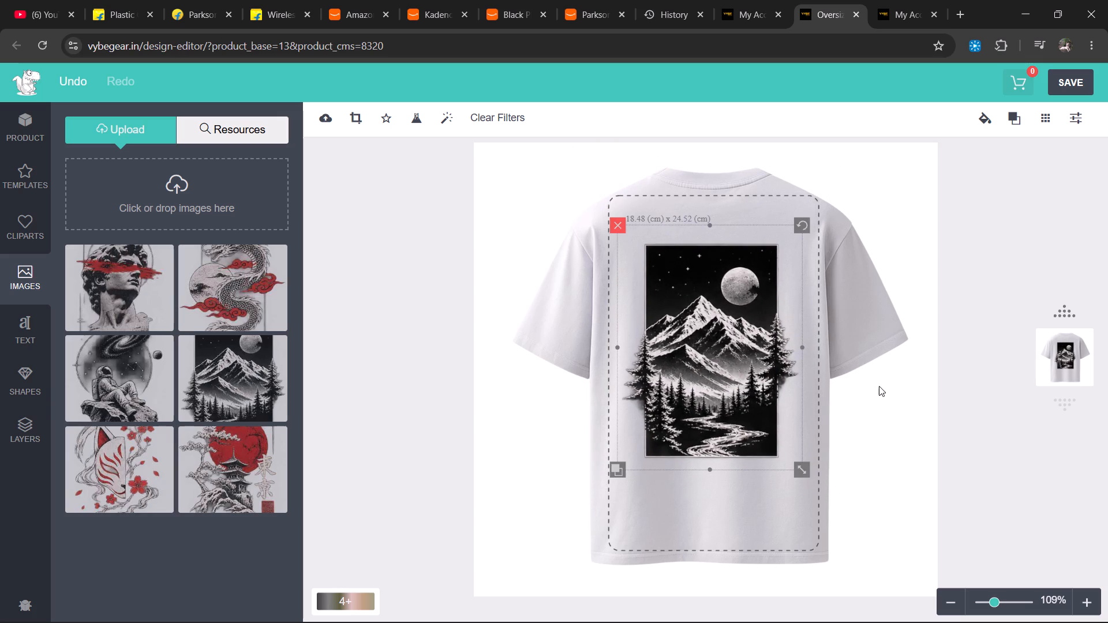
# Raise the front astronaut artwork toward the chest and enlarge it to about 13.33 x 16.21 cm.
pyautogui.click(1066, 312)
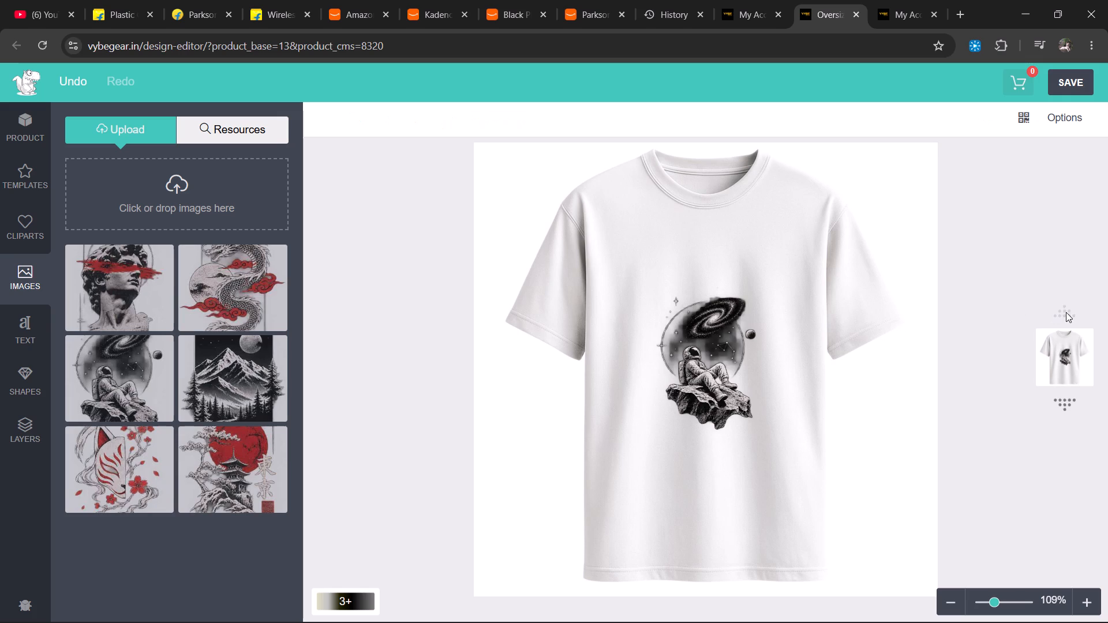
pyautogui.moveTo(731, 349); pyautogui.dragTo(727, 324)
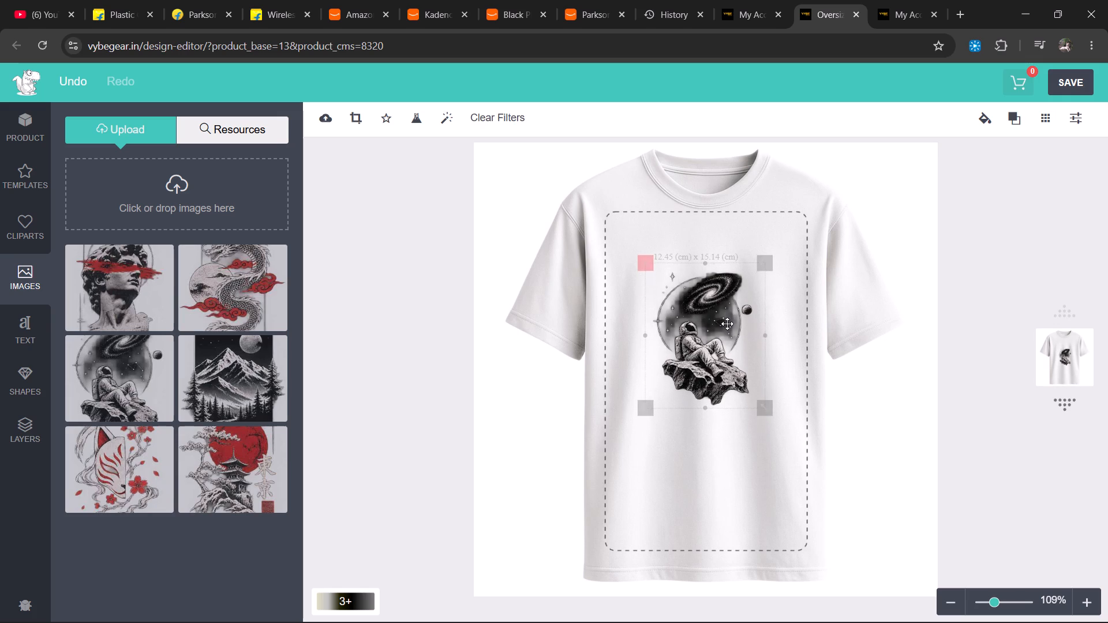
pyautogui.moveTo(727, 324); pyautogui.dragTo(727, 320)
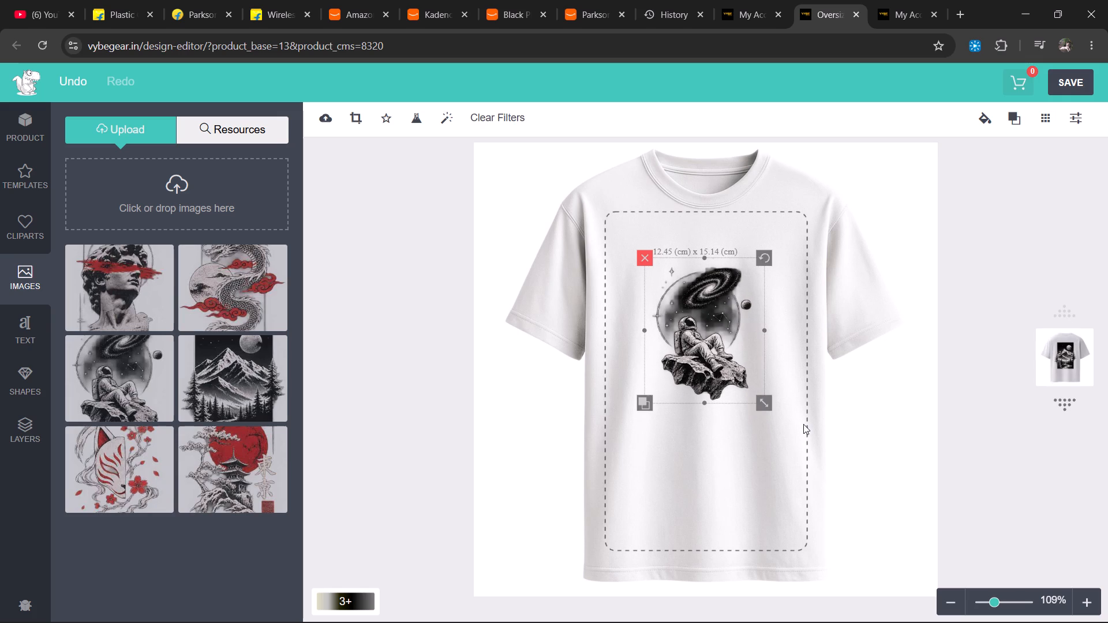
pyautogui.click(768, 403)
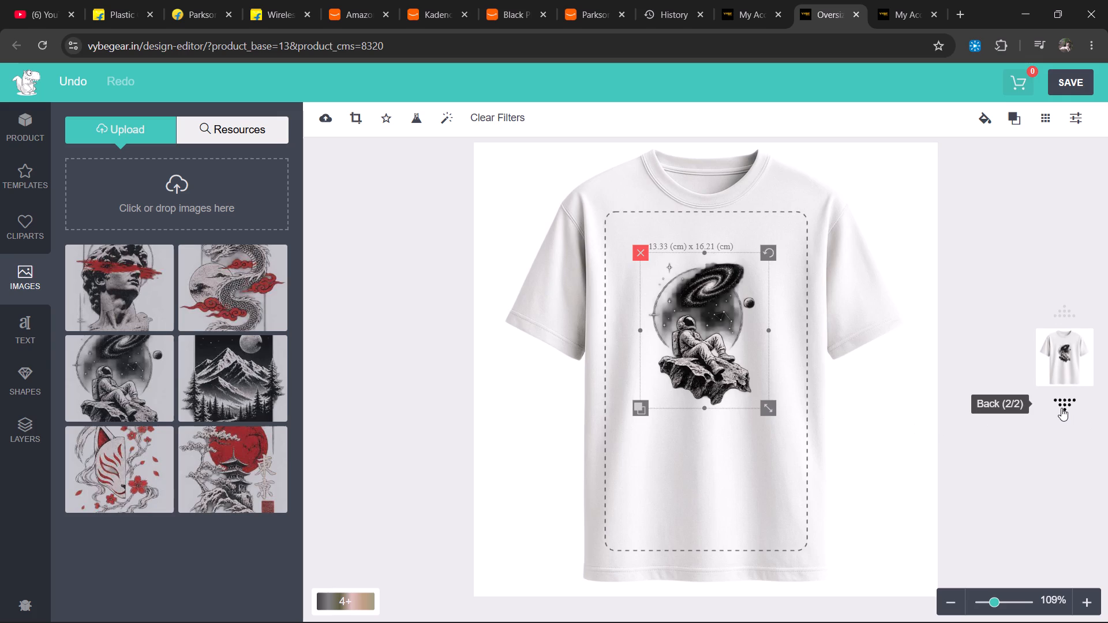
# Nudge the mountain artwork on the shirt's back slightly upward within the print area.
pyautogui.click(1061, 408)
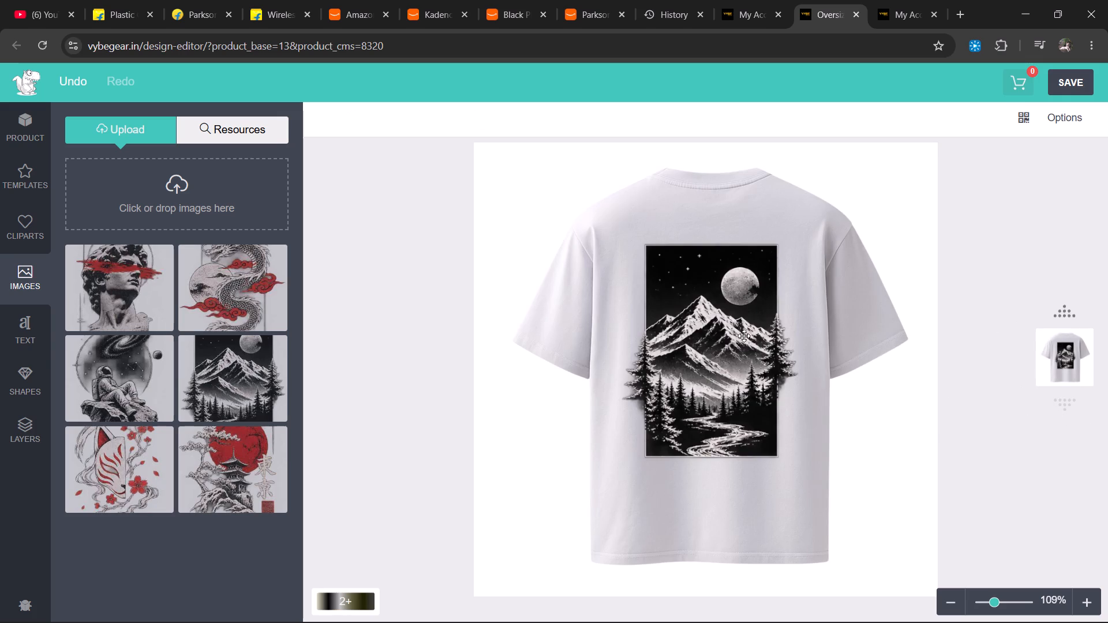
pyautogui.click(750, 351)
pyautogui.click(727, 347)
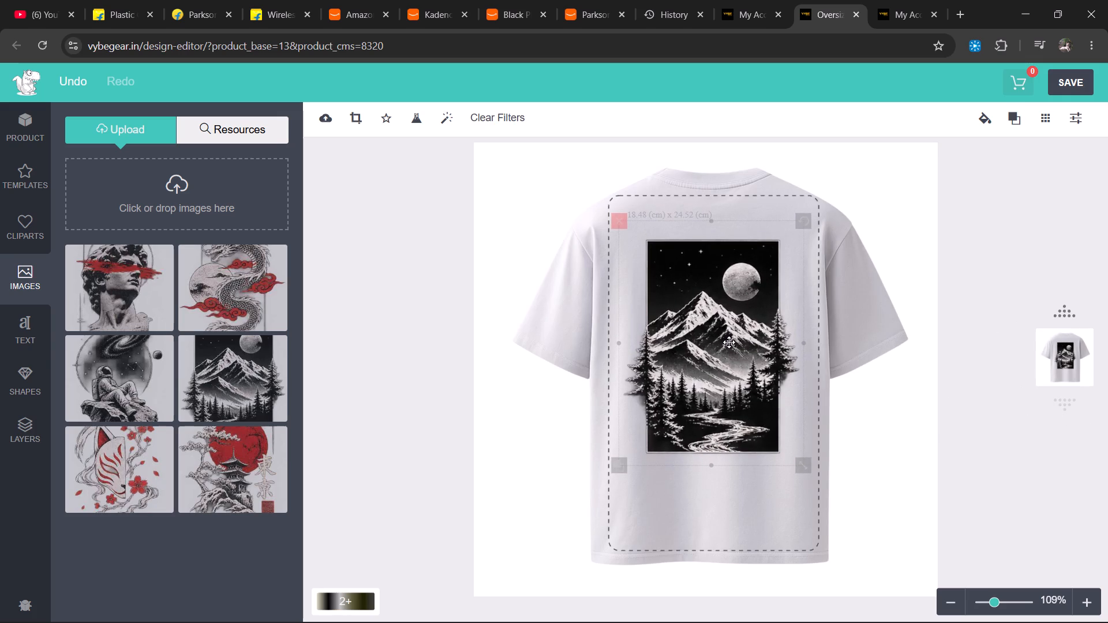
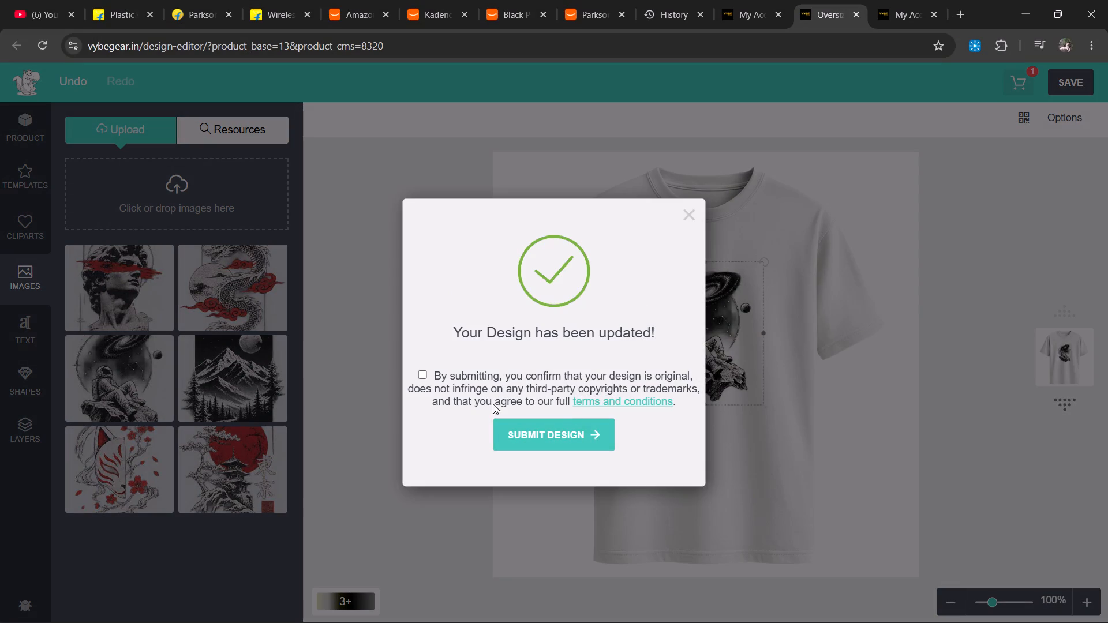
# Accept the originality and terms confirmation and submit the updated Oversize T-shirt design.
pyautogui.click(411, 382)
pyautogui.click(533, 423)
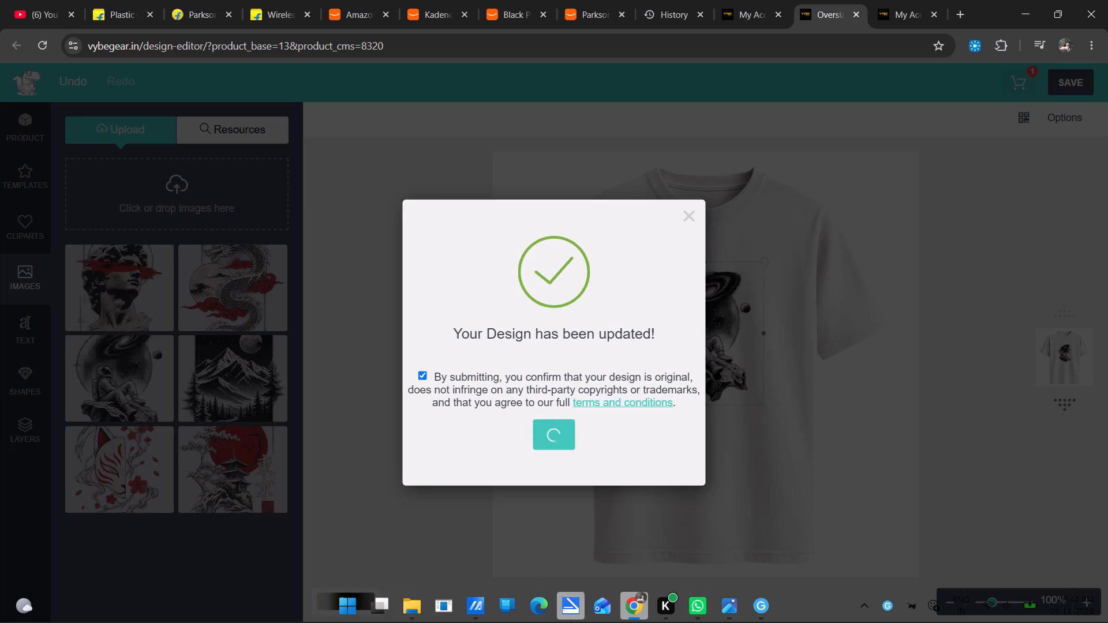
# Switch to the File Explorer window with the recent artwork files.
pyautogui.click(420, 598)
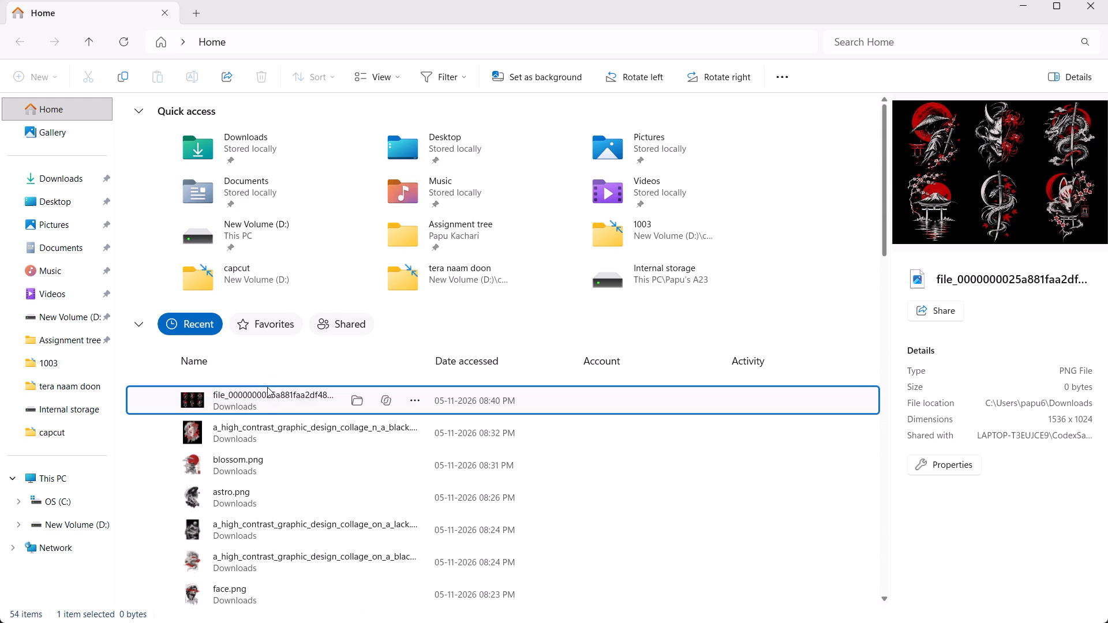
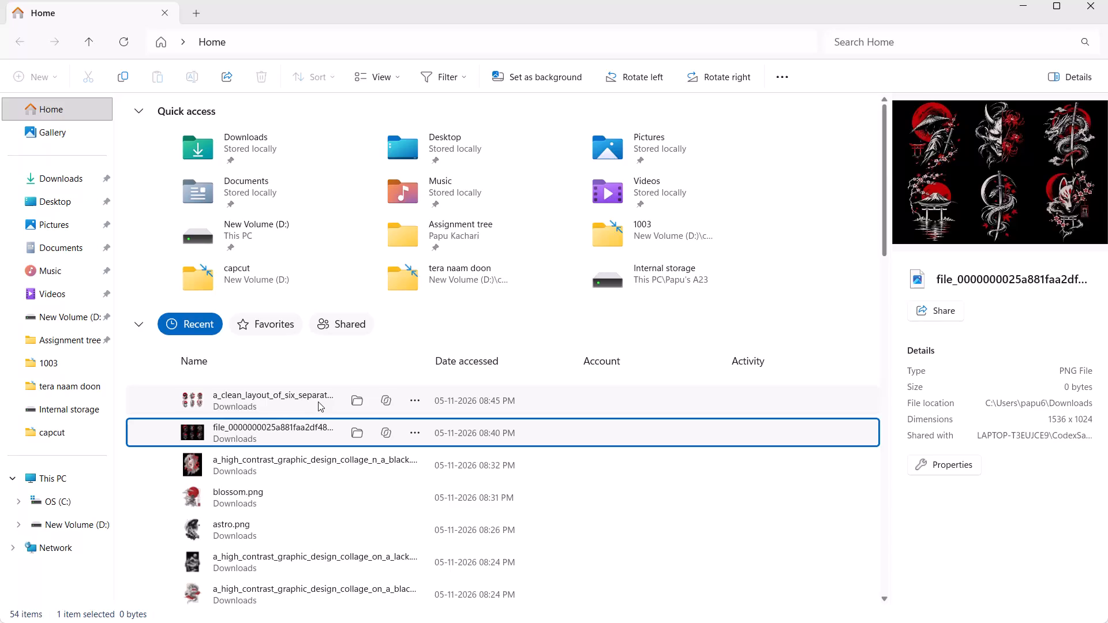
# Open the clean layout image of six separate designs for editing and crop it to the samurai artwork, about 526 x 509.
pyautogui.click(318, 401)
pyautogui.doubleClick(318, 401)
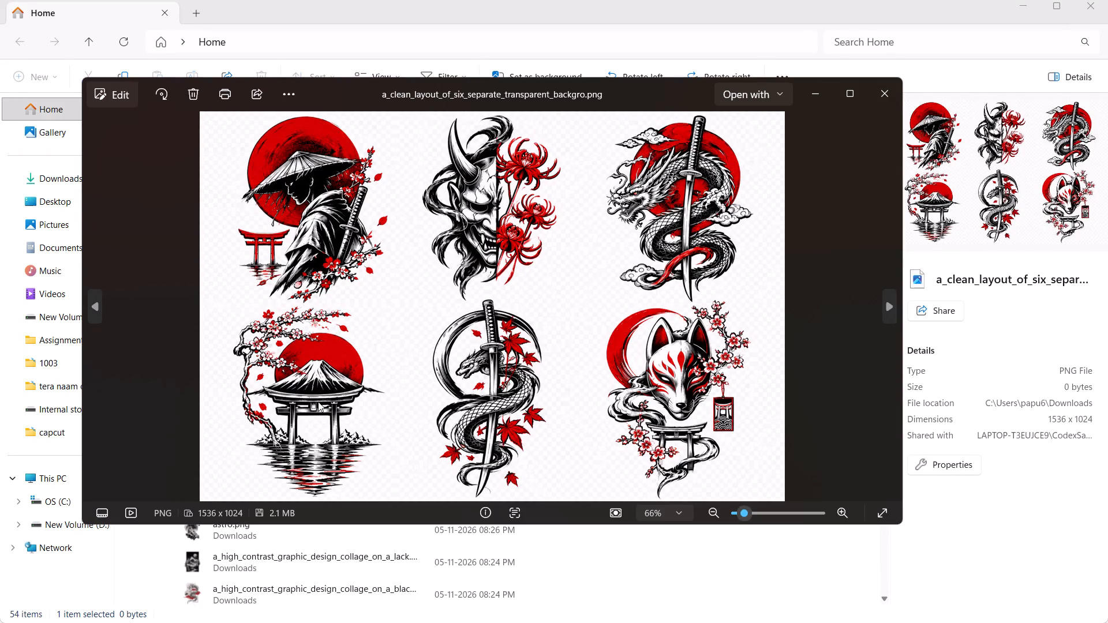
pyautogui.click(117, 102)
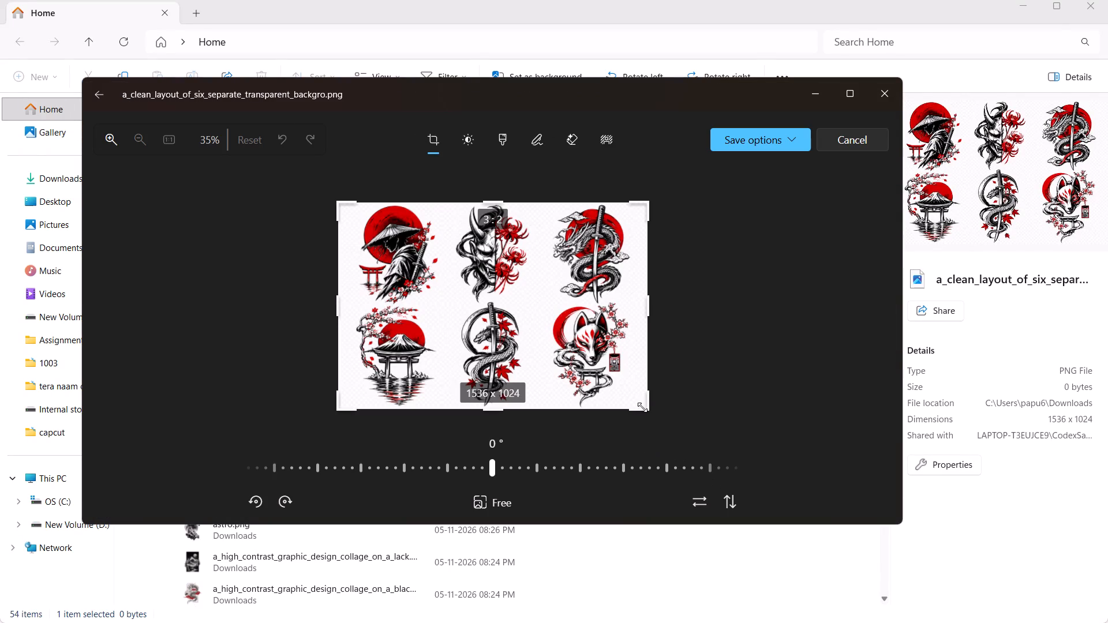
pyautogui.moveTo(671, 417); pyautogui.dragTo(583, 372)
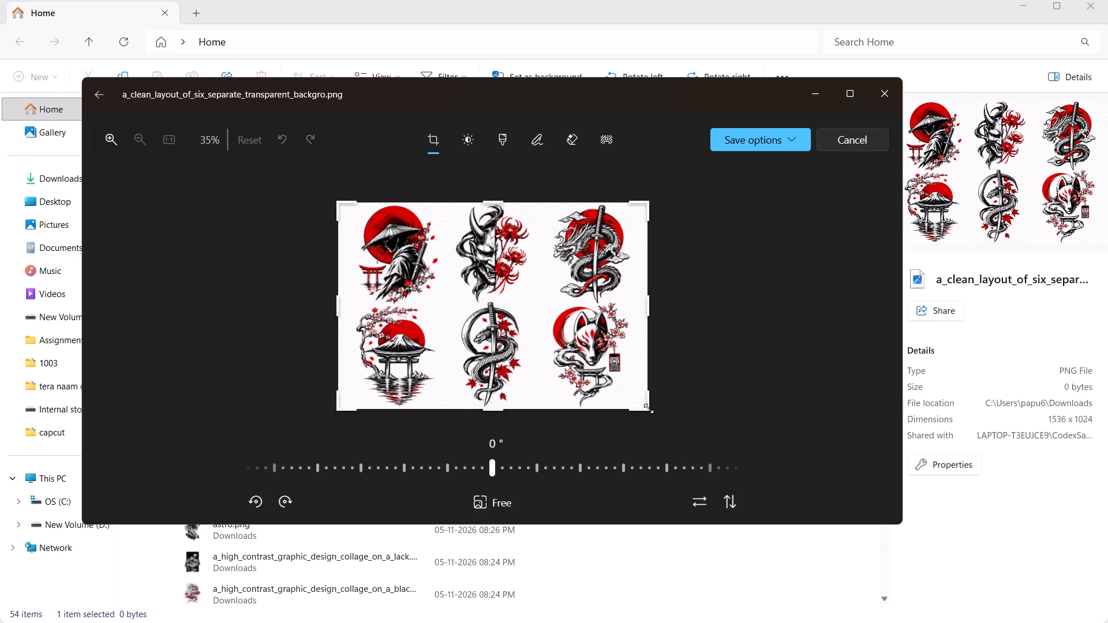
pyautogui.moveTo(645, 409); pyautogui.dragTo(442, 306)
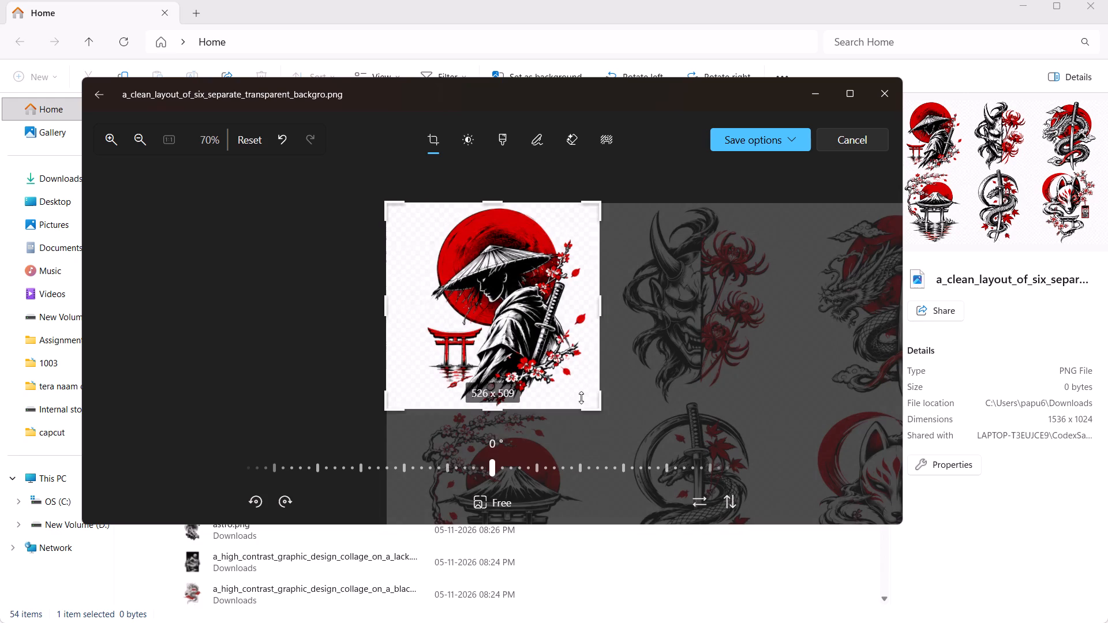
# Save the cropped samurai artwork as a PNG copy named sam in Downloads and close the image.
pyautogui.click(774, 136)
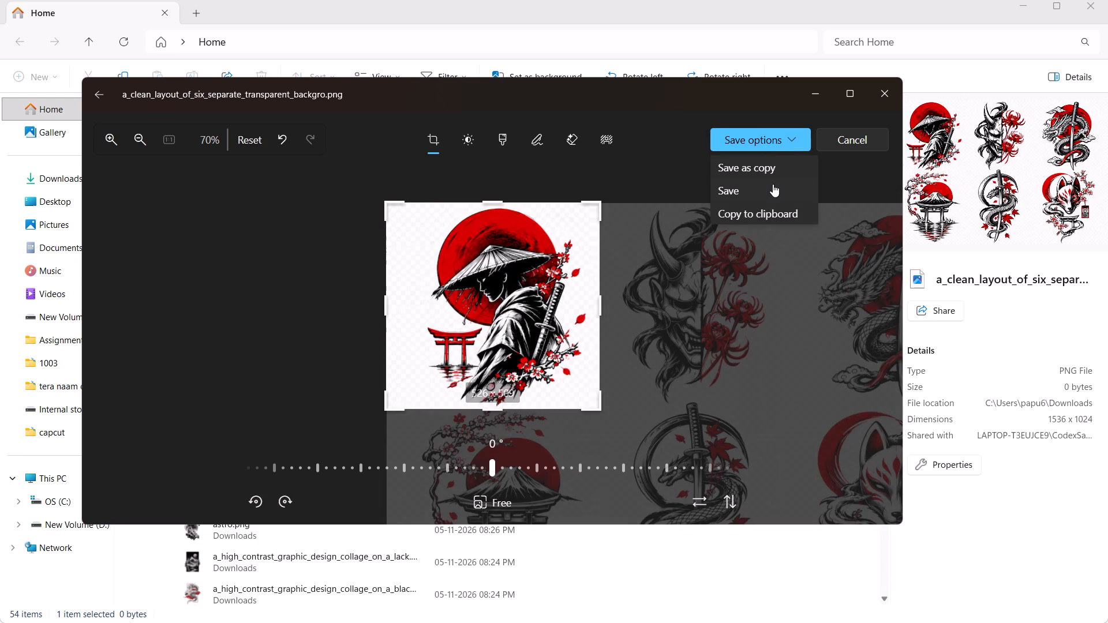
pyautogui.click(756, 166)
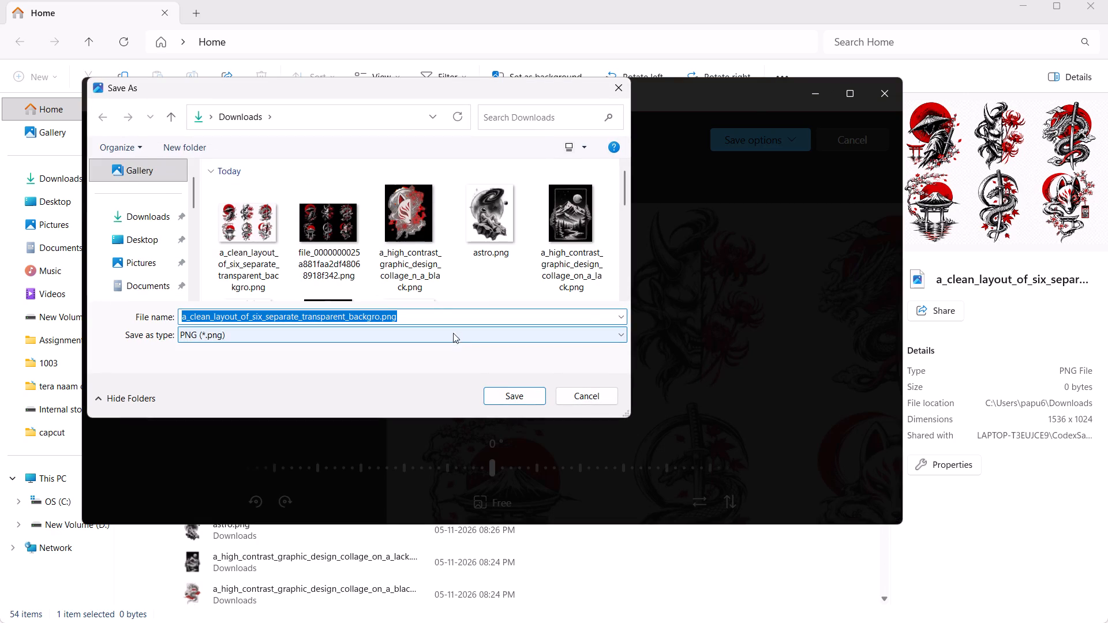
pyautogui.press('BackSpace')
pyautogui.write('sam')
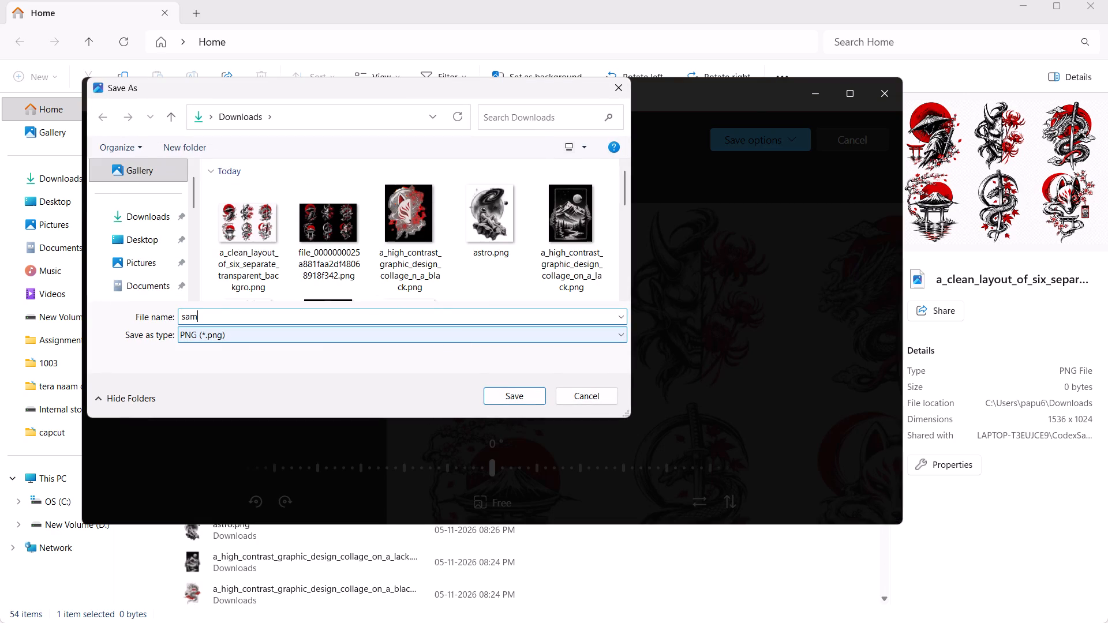
pyautogui.press('Return')
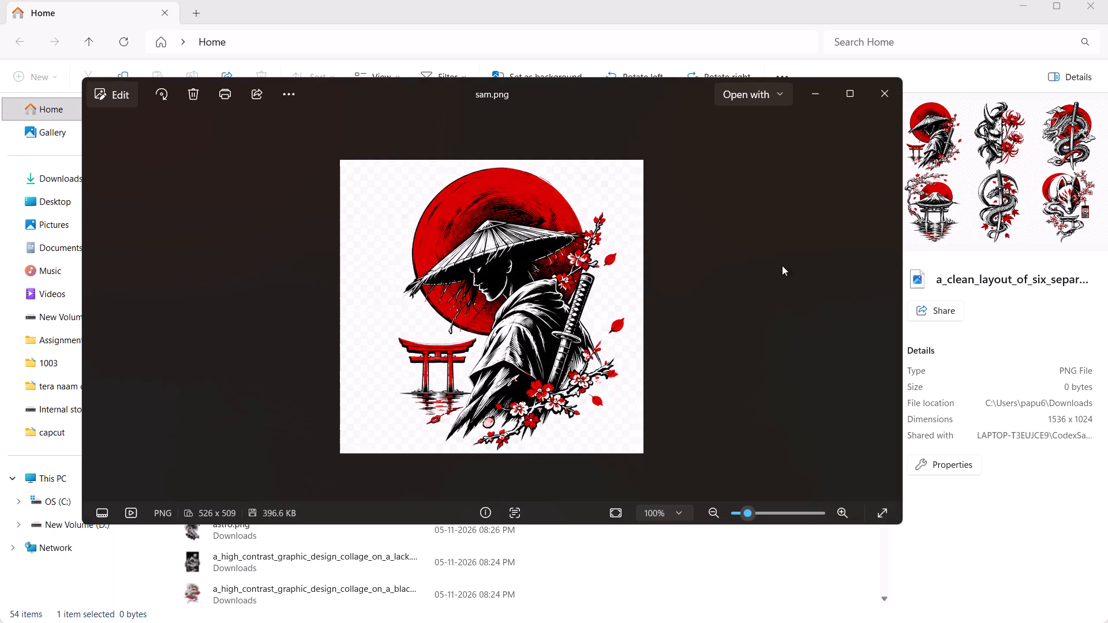
pyautogui.click(874, 102)
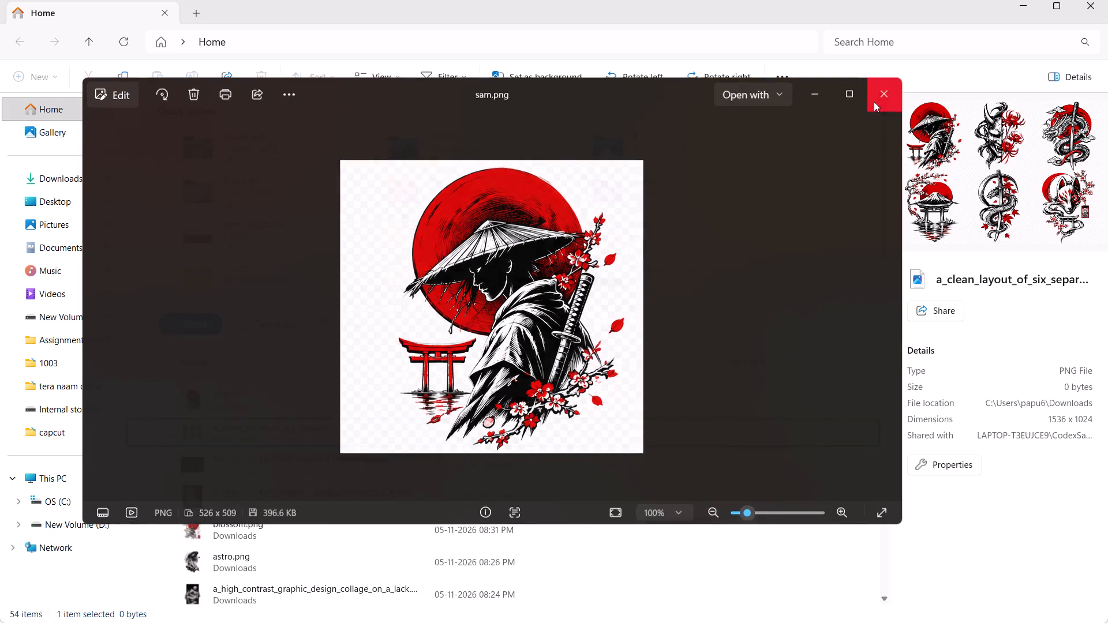
# Reopen the six-design layout image for editing and crop it to the horned mask with red flowers, about 564 x 495.
pyautogui.doubleClick(464, 424)
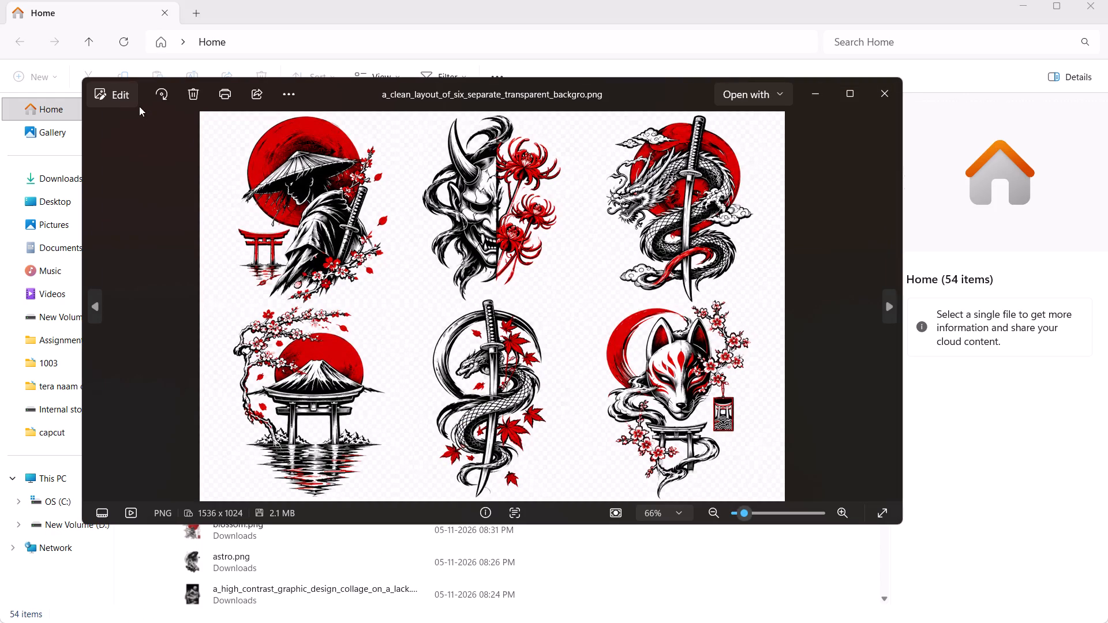
pyautogui.click(115, 97)
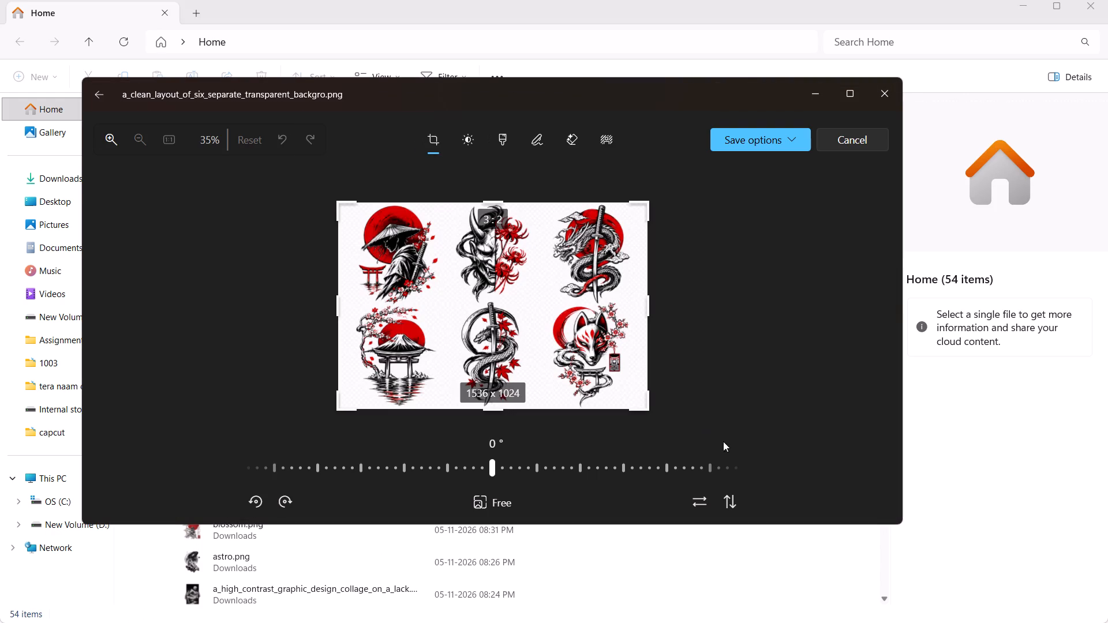
pyautogui.moveTo(648, 410); pyautogui.dragTo(456, 309)
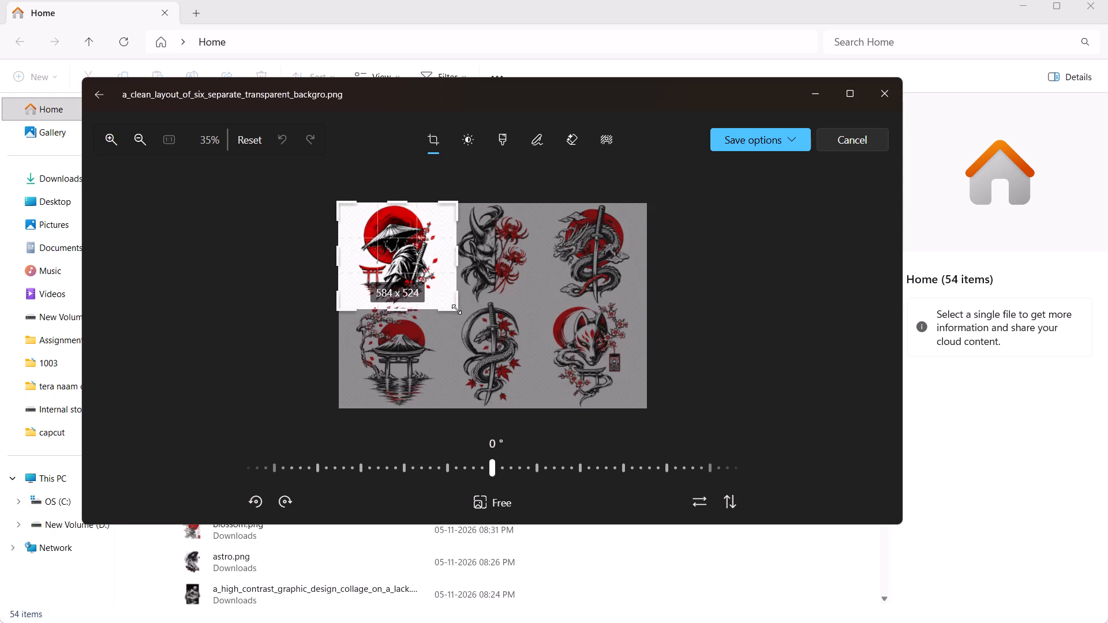
pyautogui.moveTo(456, 309); pyautogui.dragTo(452, 306)
pyautogui.moveTo(439, 299); pyautogui.dragTo(567, 311)
pyautogui.moveTo(516, 303); pyautogui.dragTo(591, 316)
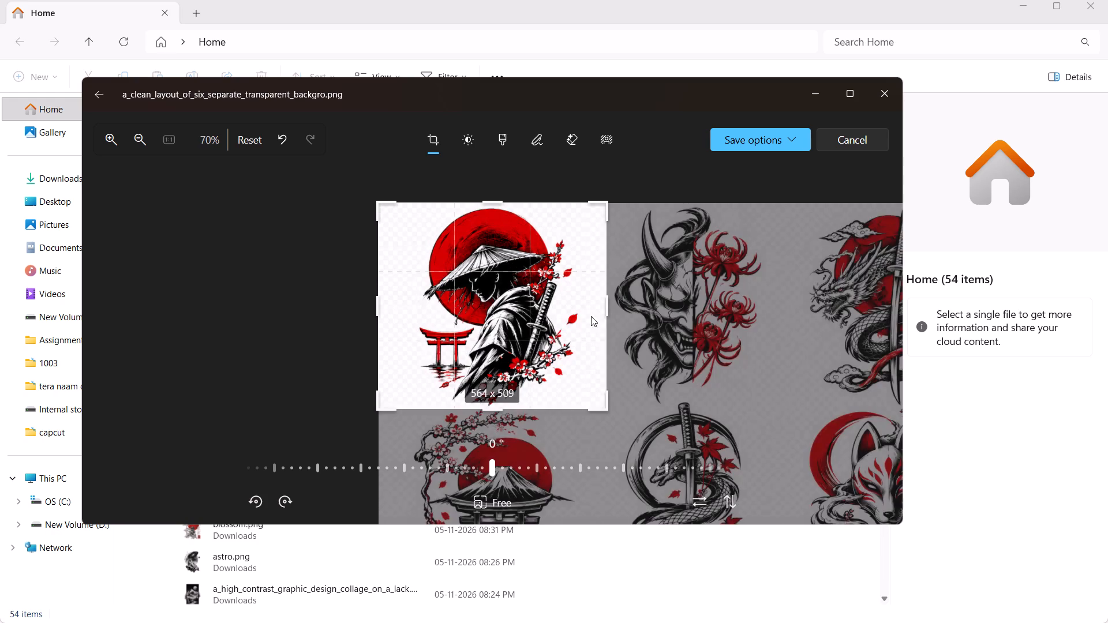
pyautogui.moveTo(591, 316); pyautogui.dragTo(660, 328)
pyautogui.moveTo(712, 344); pyautogui.dragTo(521, 348)
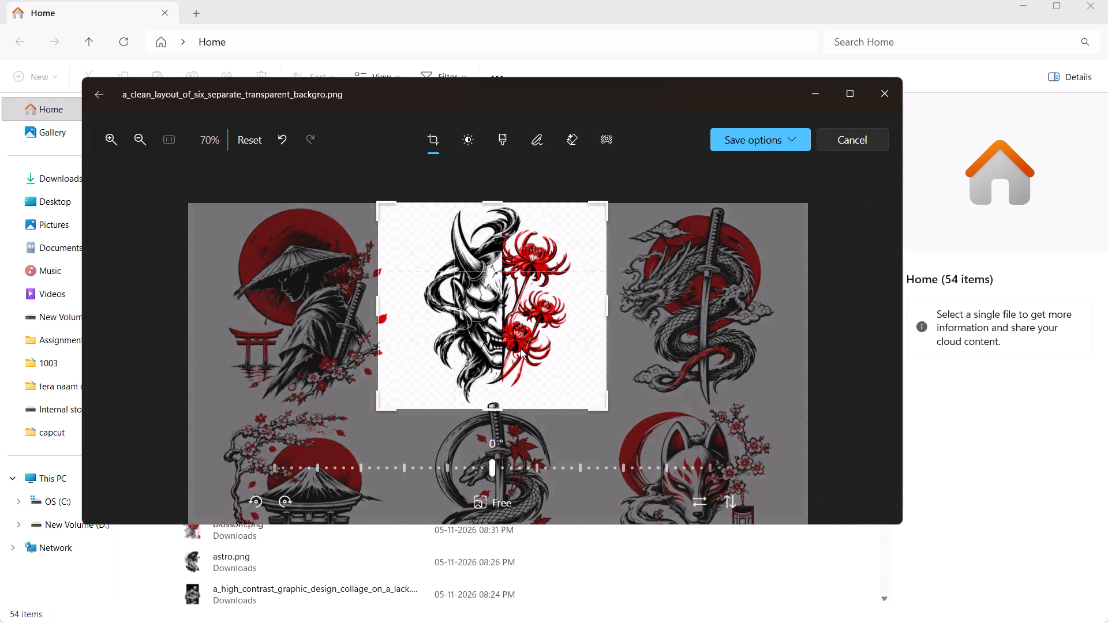
pyautogui.moveTo(496, 406); pyautogui.dragTo(497, 401)
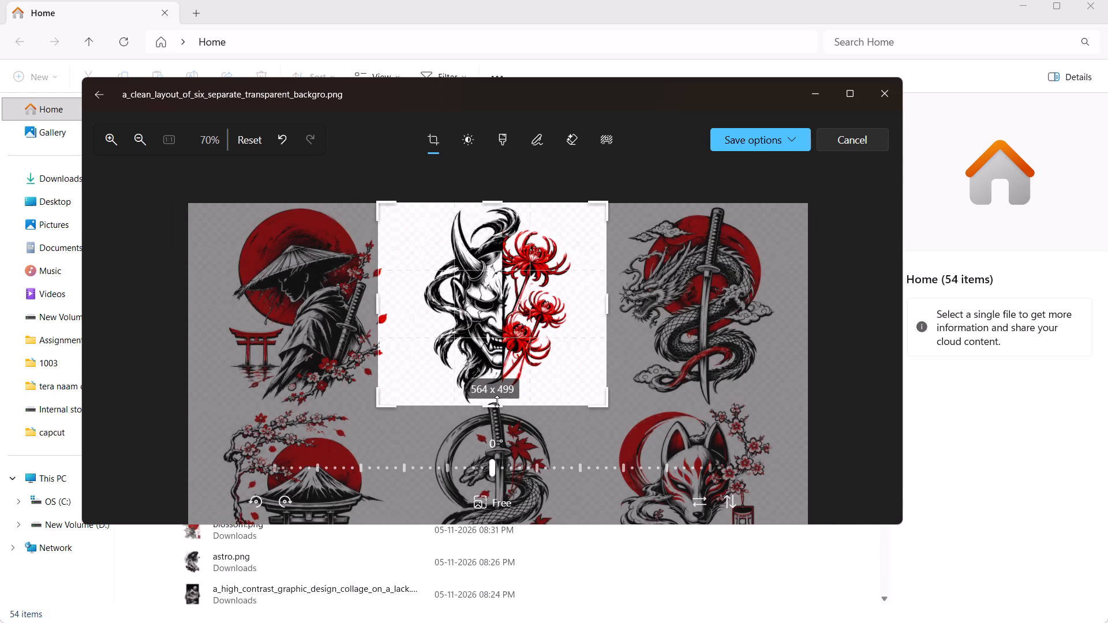
pyautogui.moveTo(497, 401); pyautogui.dragTo(497, 398)
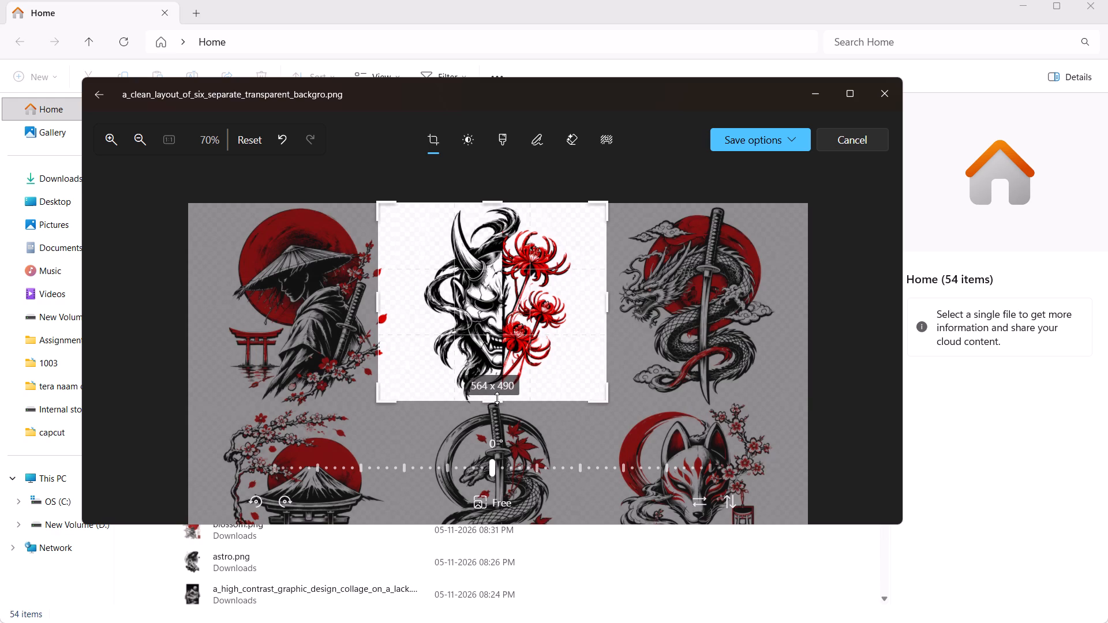
pyautogui.moveTo(497, 398); pyautogui.dragTo(497, 400)
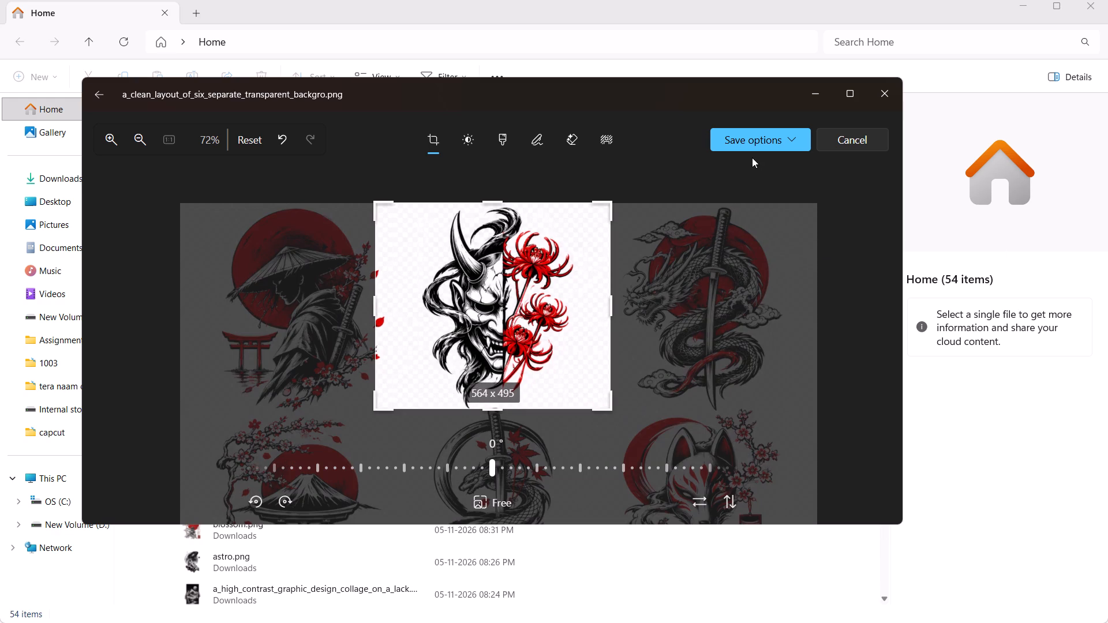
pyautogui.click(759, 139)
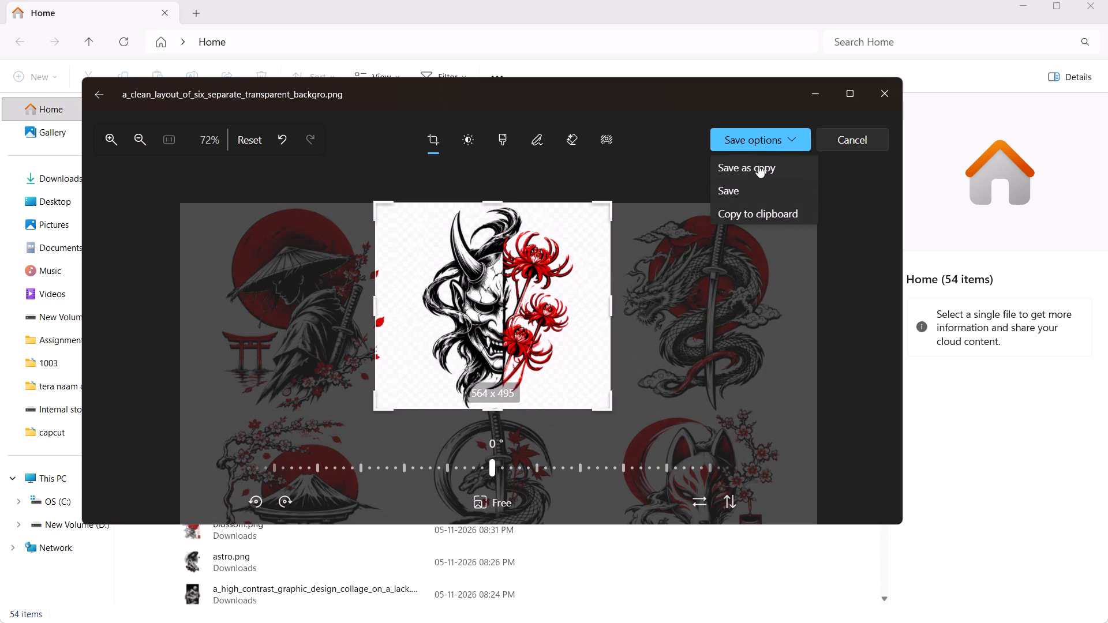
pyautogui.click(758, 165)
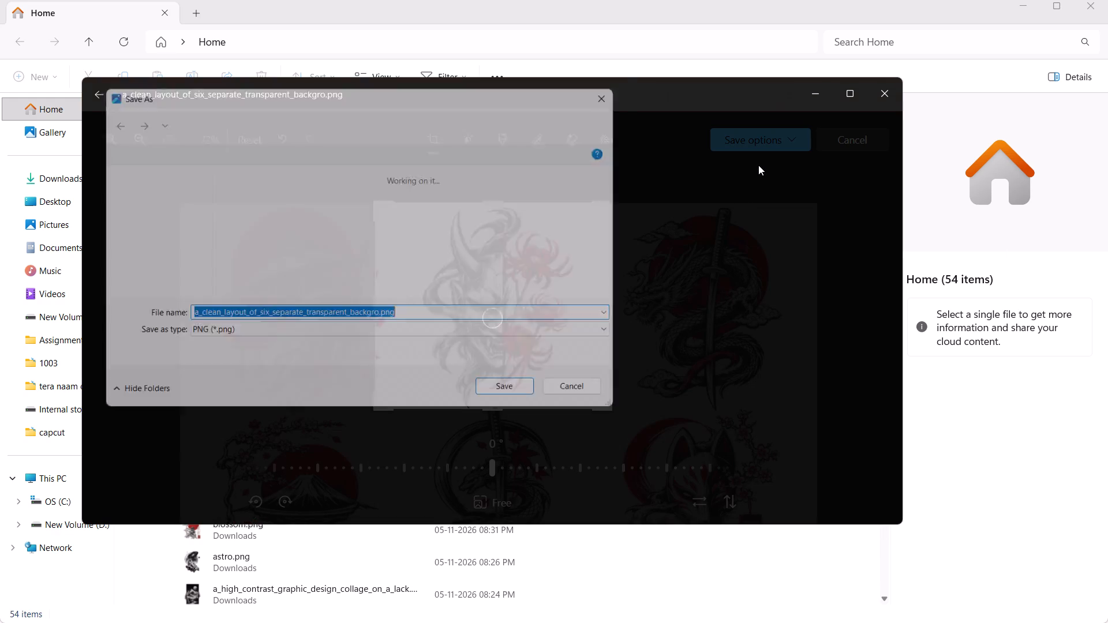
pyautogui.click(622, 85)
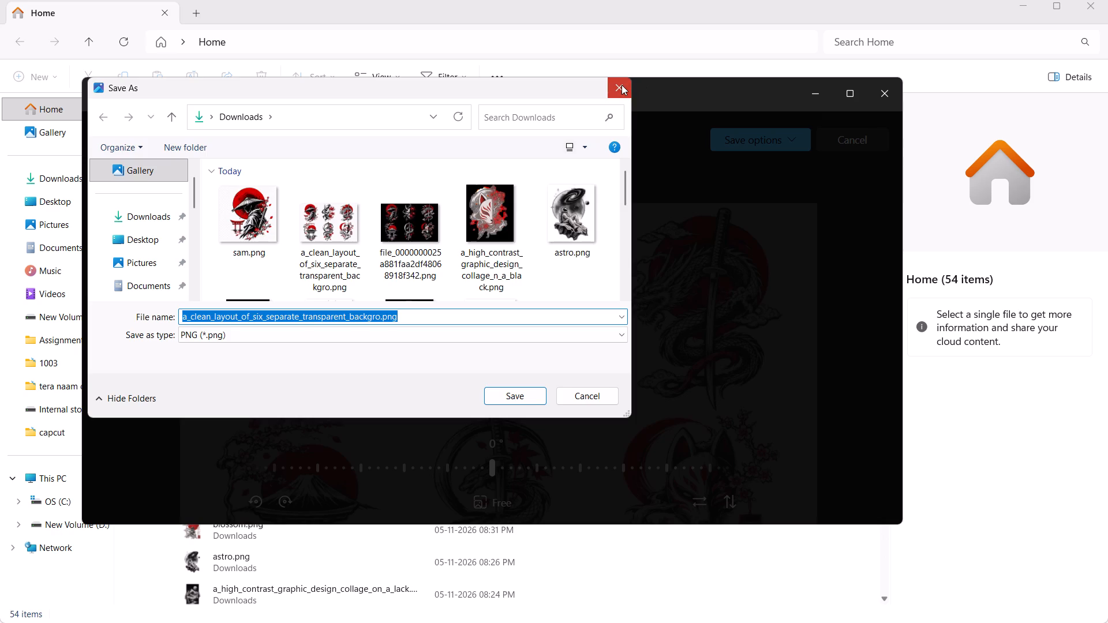
# Tighten the horned mask crop to about 492 x 494, cutting off the samurai artwork's petals along its left edge.
pyautogui.moveTo(376, 310); pyautogui.dragTo(387, 310)
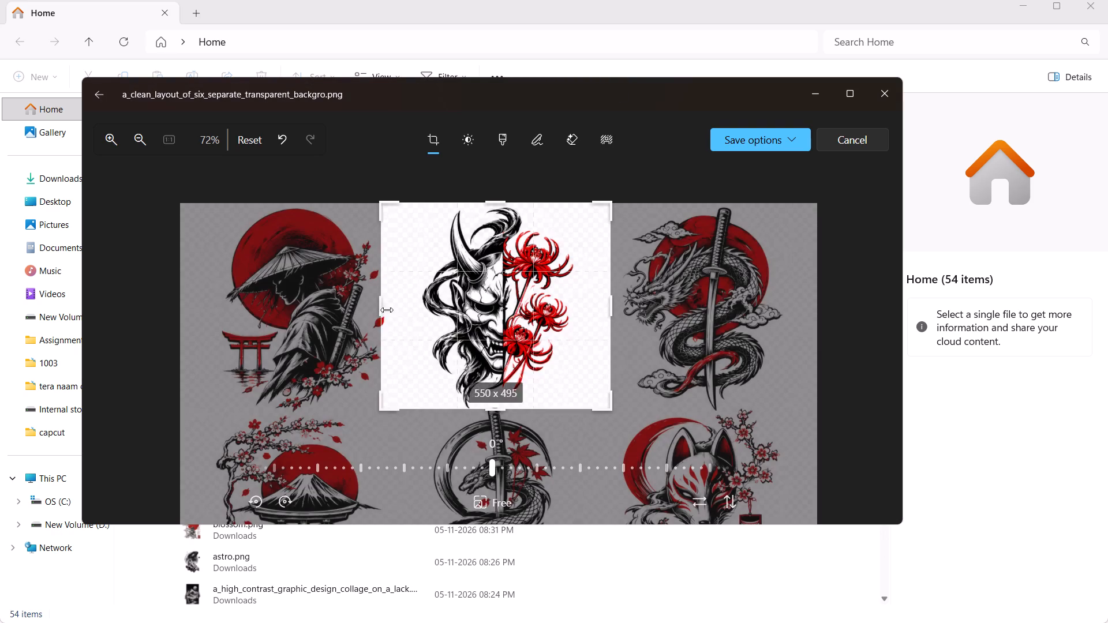
pyautogui.moveTo(387, 310); pyautogui.dragTo(406, 309)
pyautogui.click(500, 409)
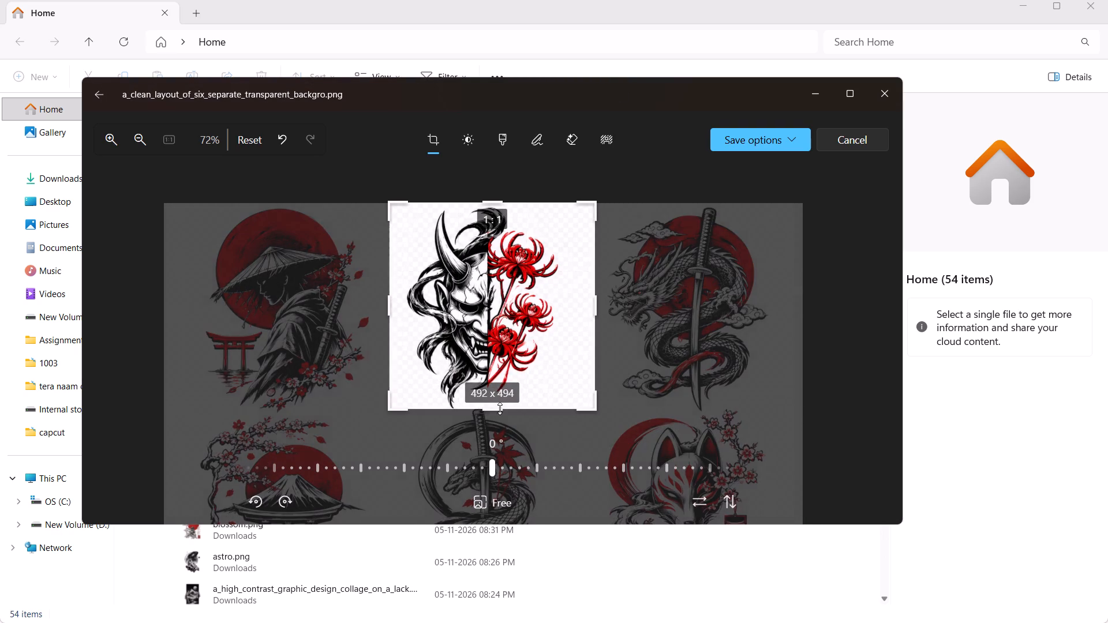
# Save the cropped horned mask artwork as a separate PNG copy in Downloads.
pyautogui.click(748, 130)
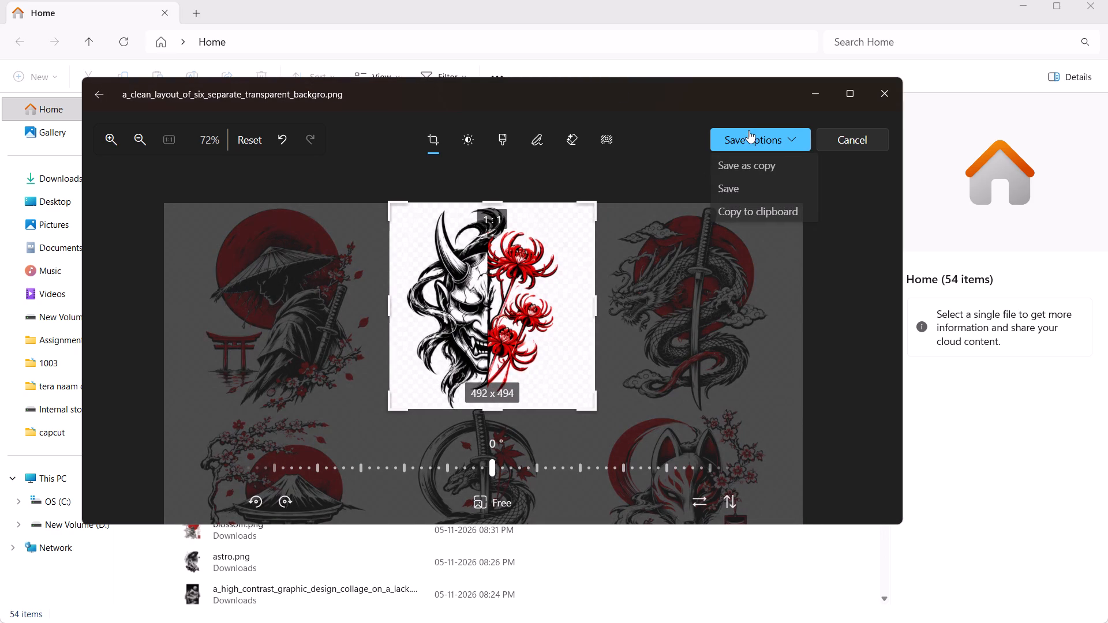
pyautogui.click(749, 162)
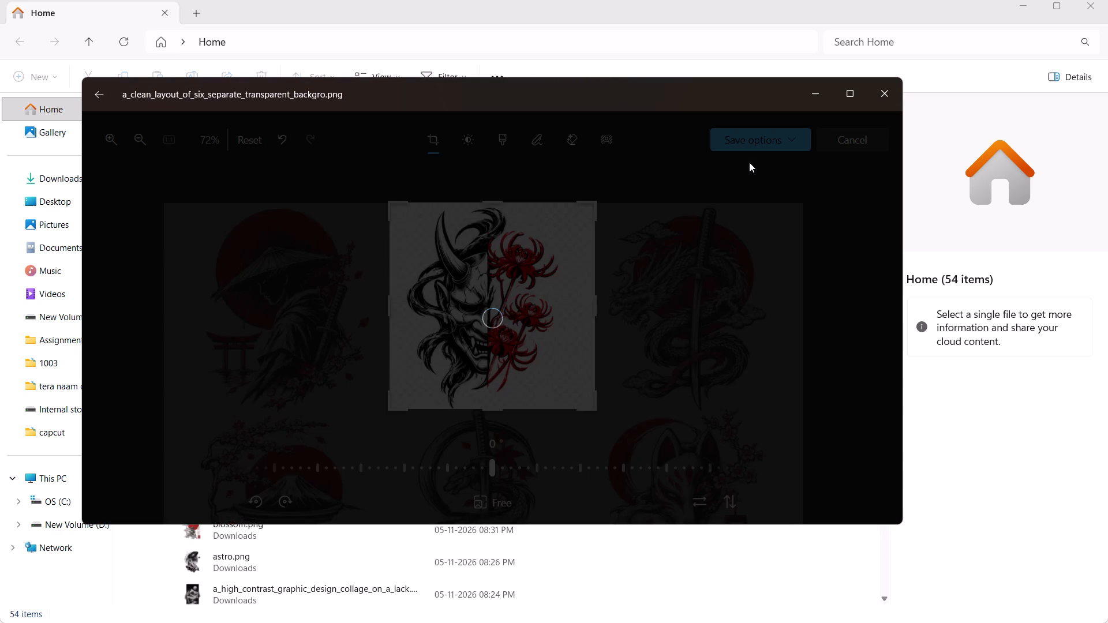
pyautogui.write('s')
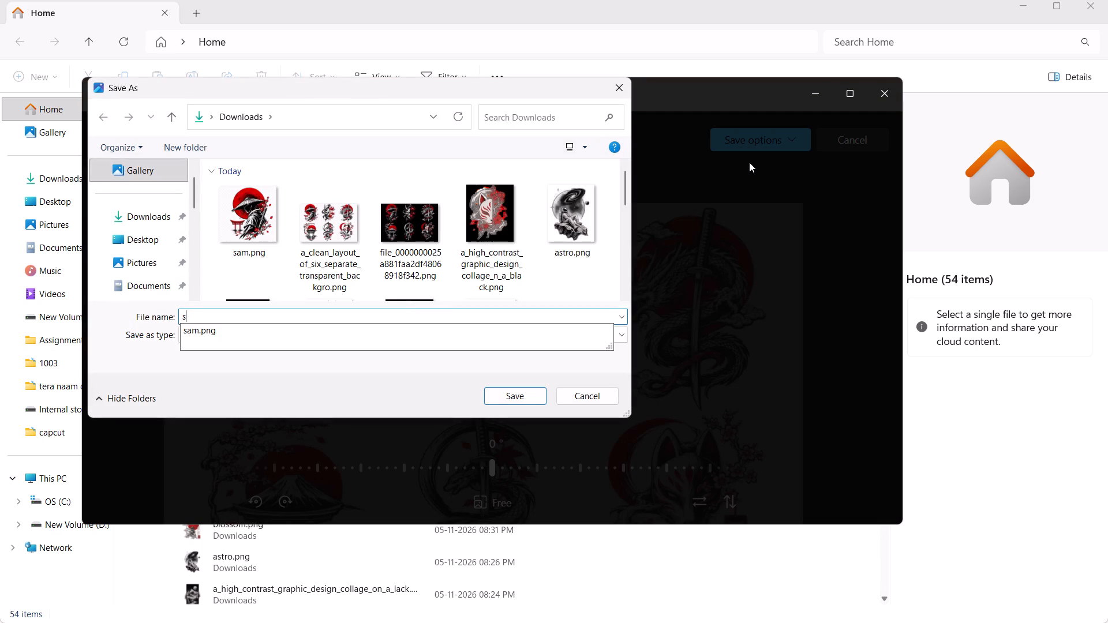
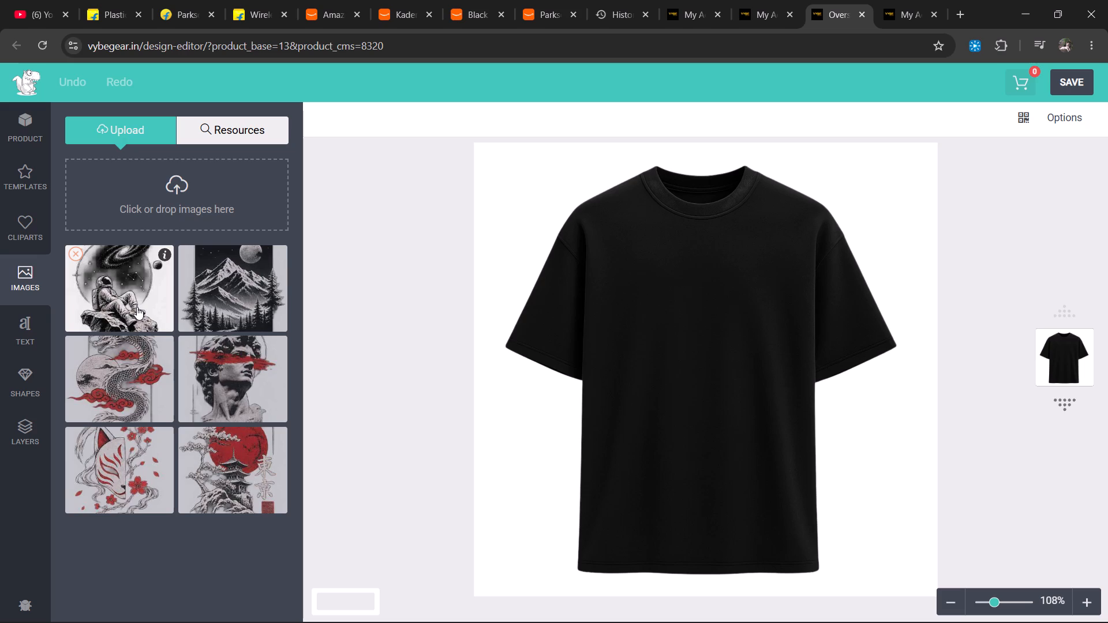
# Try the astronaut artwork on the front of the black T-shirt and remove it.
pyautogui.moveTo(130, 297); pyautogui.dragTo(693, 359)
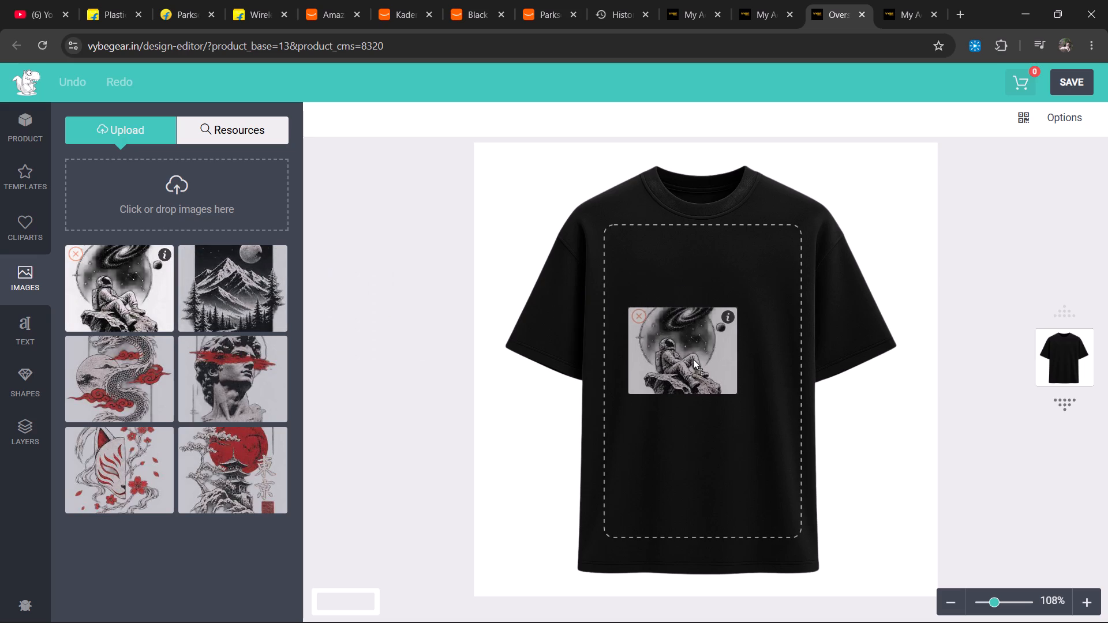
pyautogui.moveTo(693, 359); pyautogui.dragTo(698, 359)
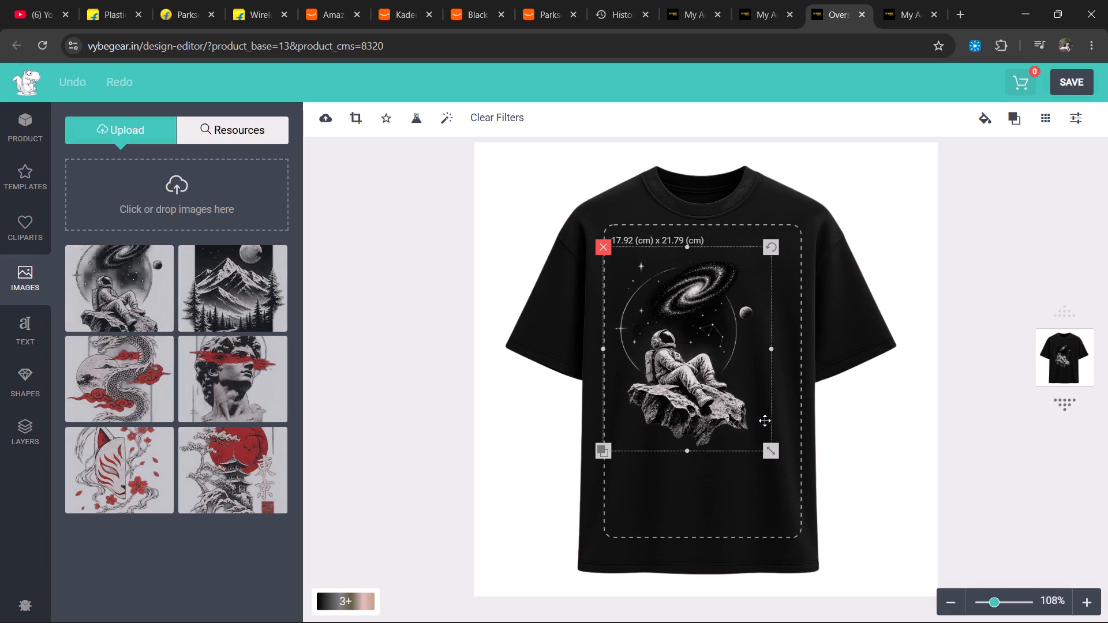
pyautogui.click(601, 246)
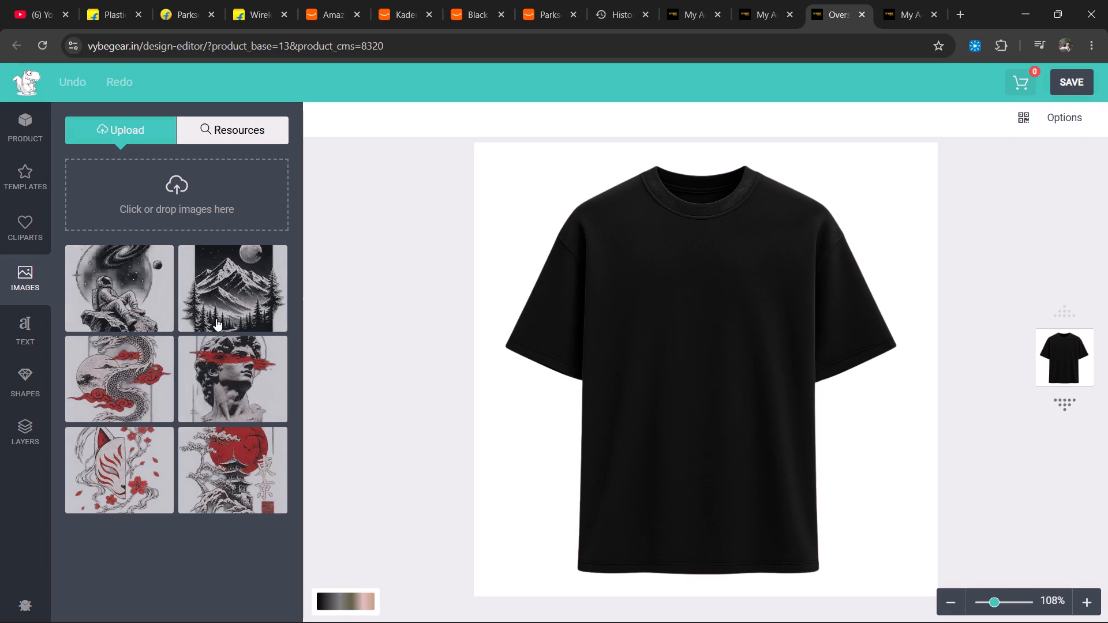
# Place the red-cloud dragon artwork on the front of the T-shirt.
pyautogui.moveTo(85, 367); pyautogui.dragTo(665, 363)
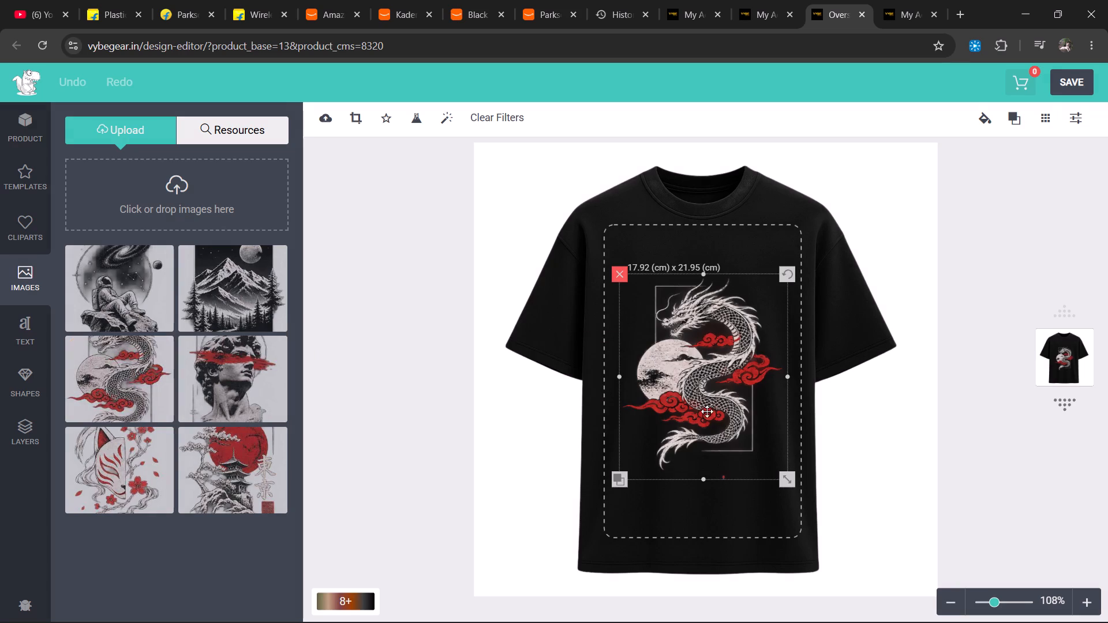
# Place the dragon artwork centred on the T-shirt's upper back and enlarge it to about 18.8 x 23 cm.
pyautogui.click(1063, 406)
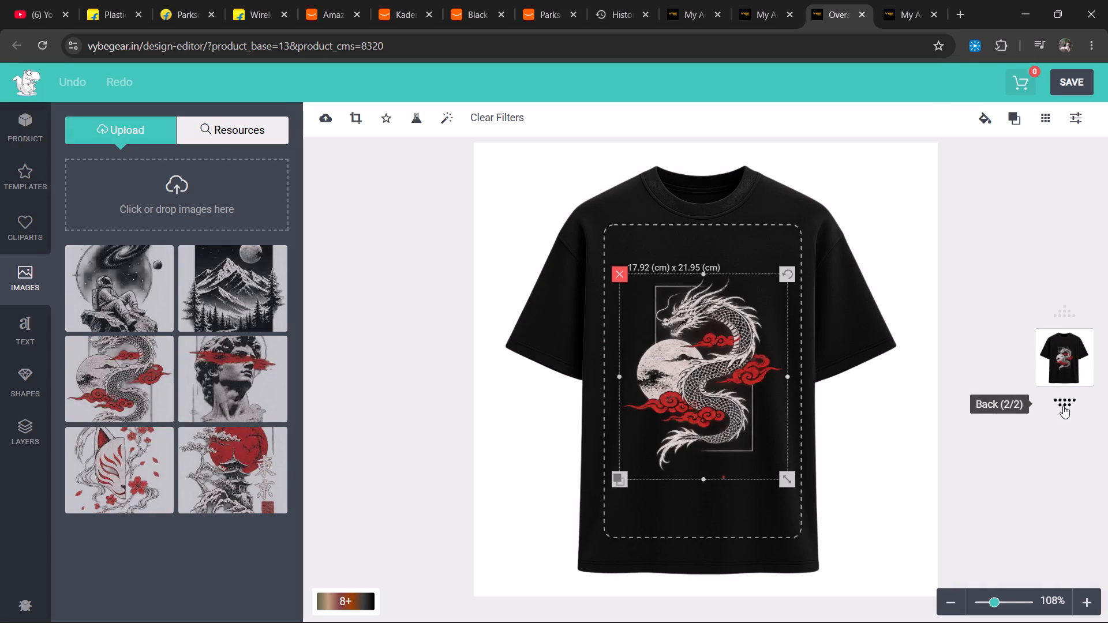
pyautogui.moveTo(106, 376); pyautogui.dragTo(478, 399)
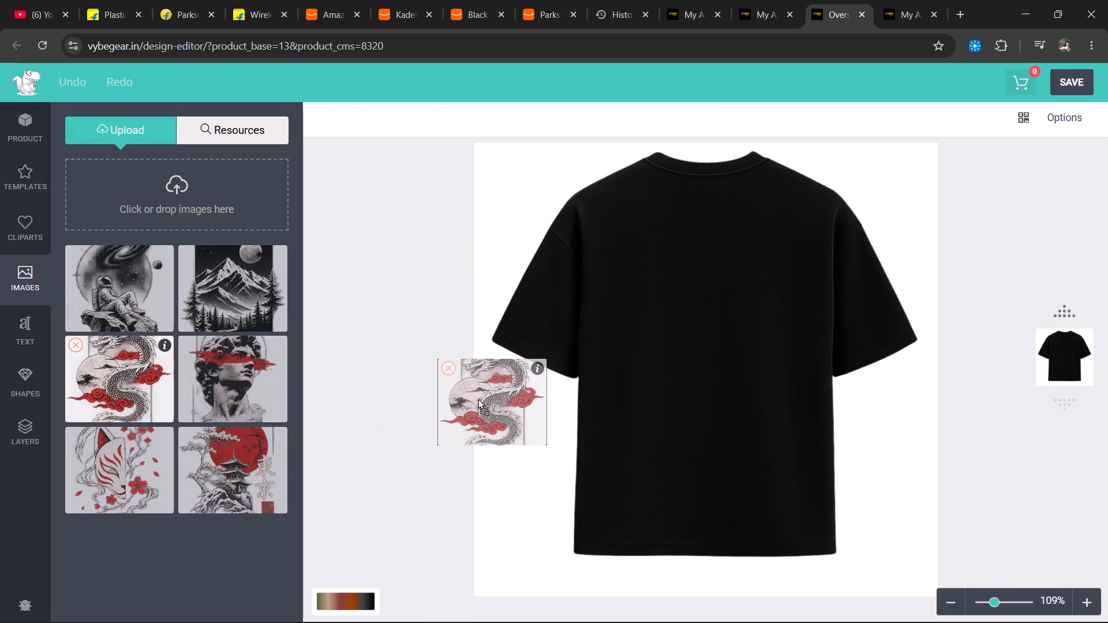
pyautogui.moveTo(478, 399); pyautogui.dragTo(698, 311)
pyautogui.moveTo(710, 337); pyautogui.dragTo(708, 343)
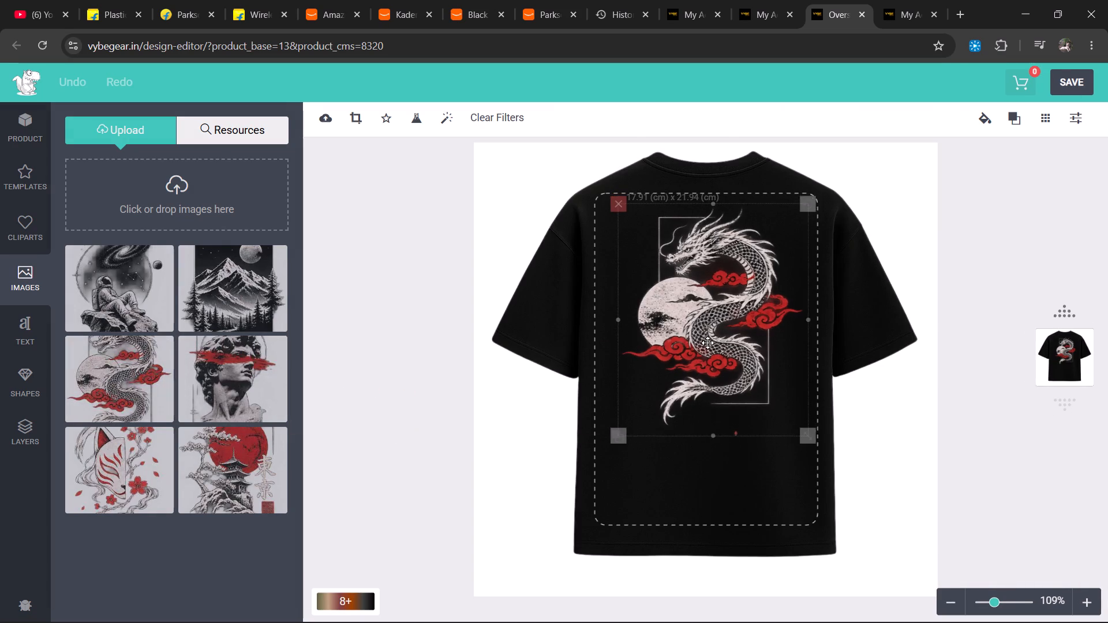
pyautogui.moveTo(708, 343); pyautogui.dragTo(709, 343)
pyautogui.moveTo(801, 438); pyautogui.dragTo(814, 470)
pyautogui.moveTo(754, 403); pyautogui.dragTo(747, 403)
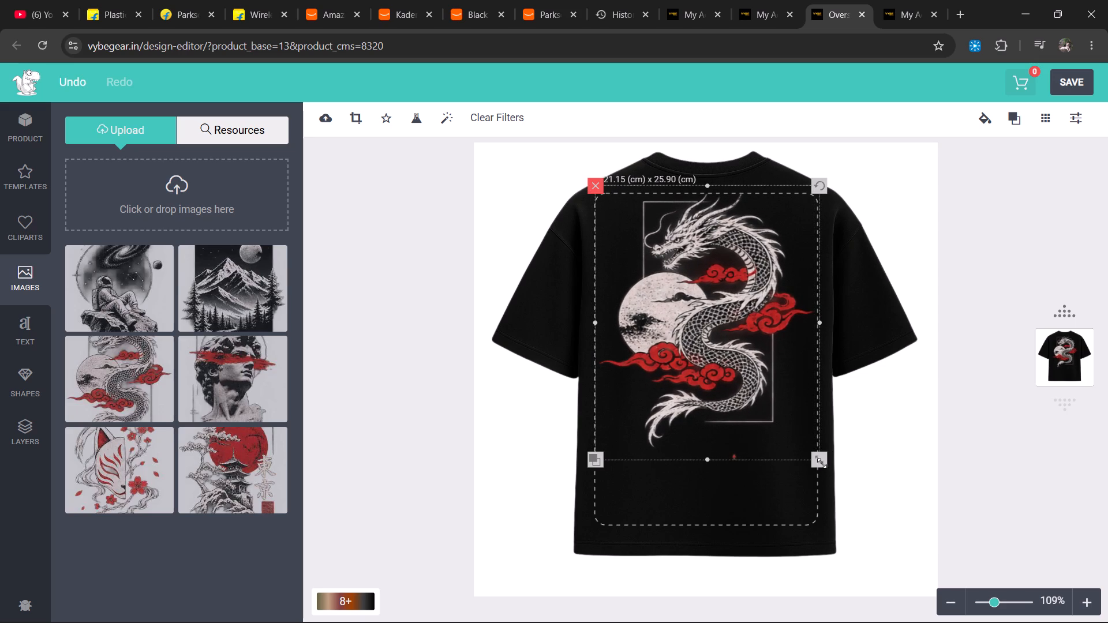
pyautogui.moveTo(819, 461); pyautogui.dragTo(802, 449)
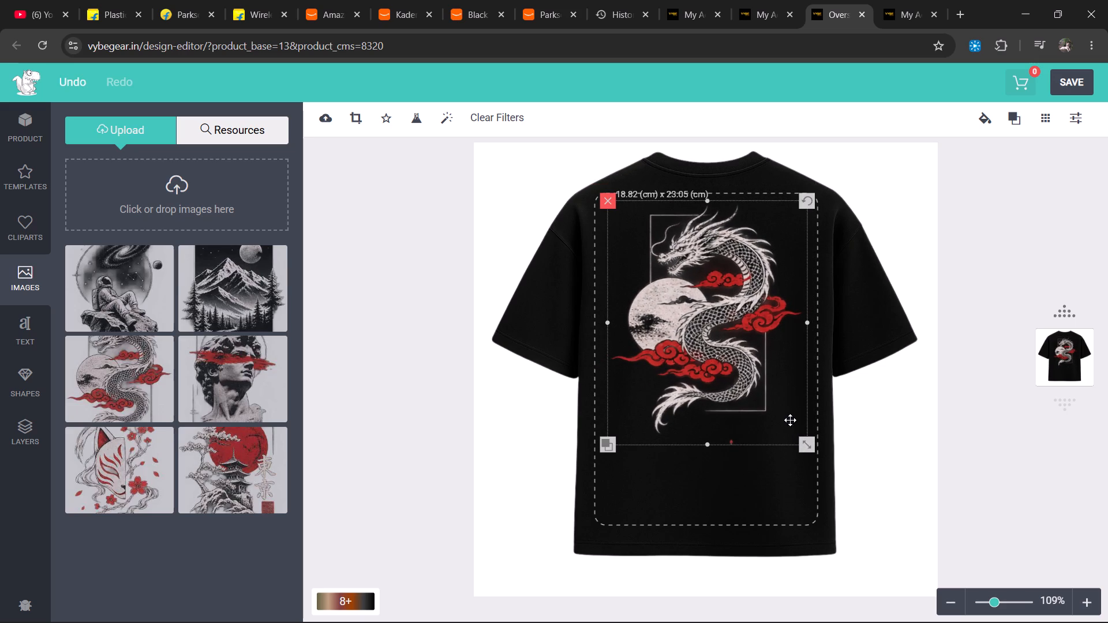
# Shrink the front dragon artwork to about 4.5 x 5.5 cm, position it on the wearer's left chest, and check both sides.
pyautogui.click(1062, 297)
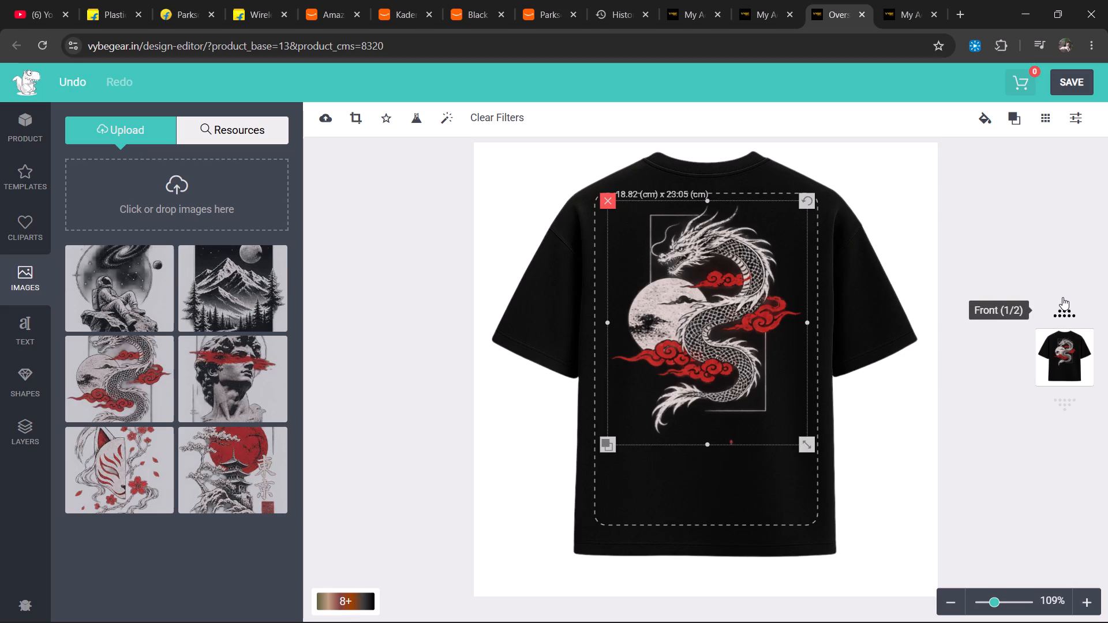
pyautogui.click(772, 358)
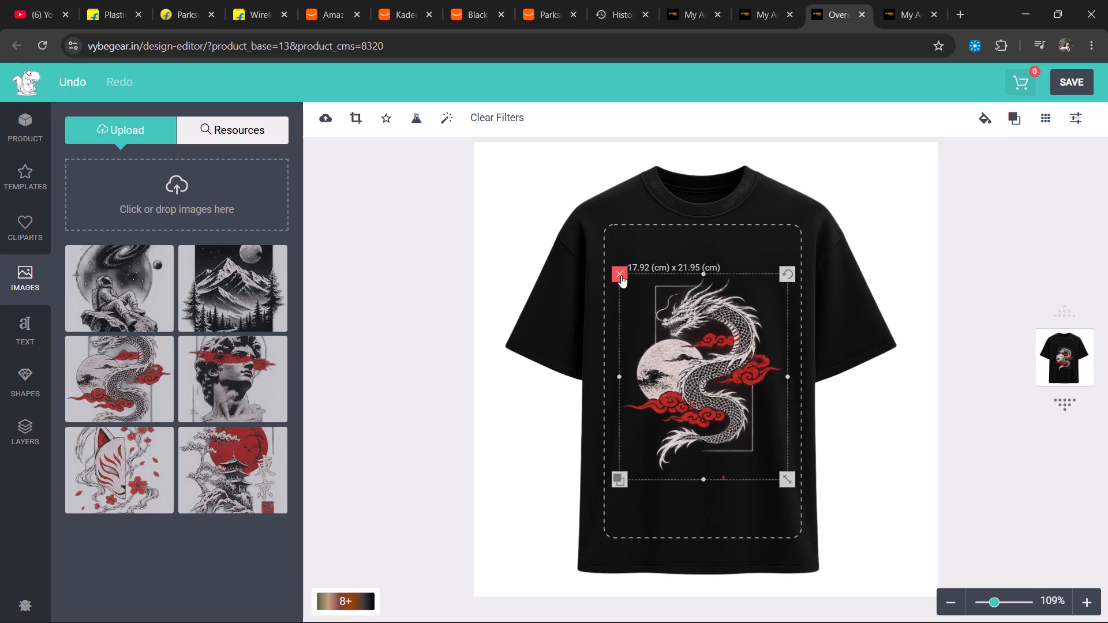
pyautogui.moveTo(783, 474); pyautogui.dragTo(718, 401)
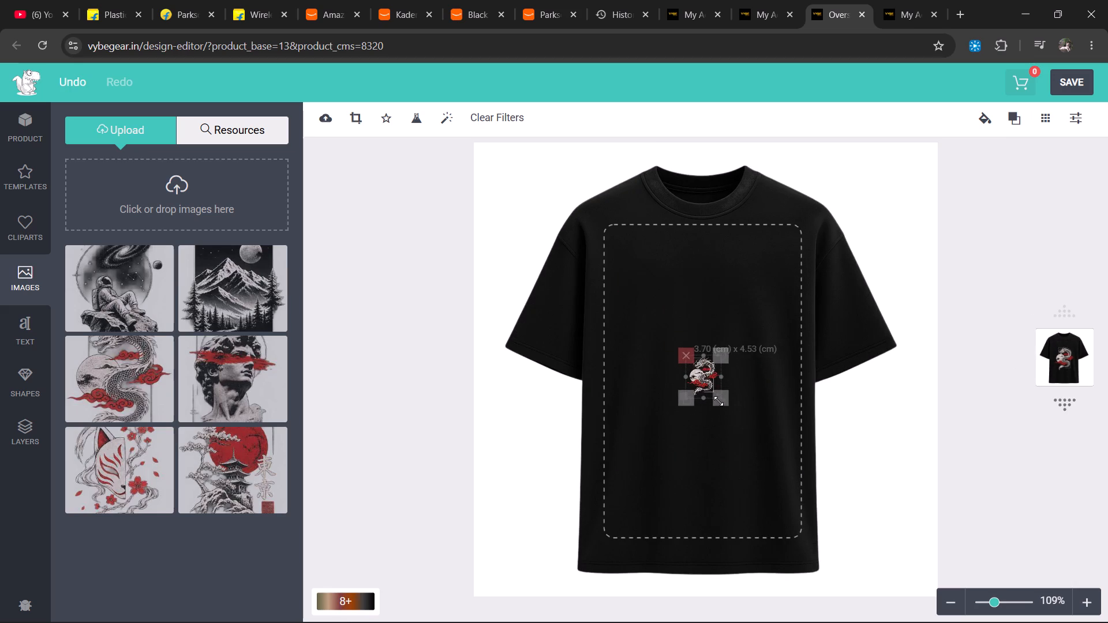
pyautogui.moveTo(718, 401); pyautogui.dragTo(724, 403)
pyautogui.moveTo(691, 372); pyautogui.dragTo(745, 286)
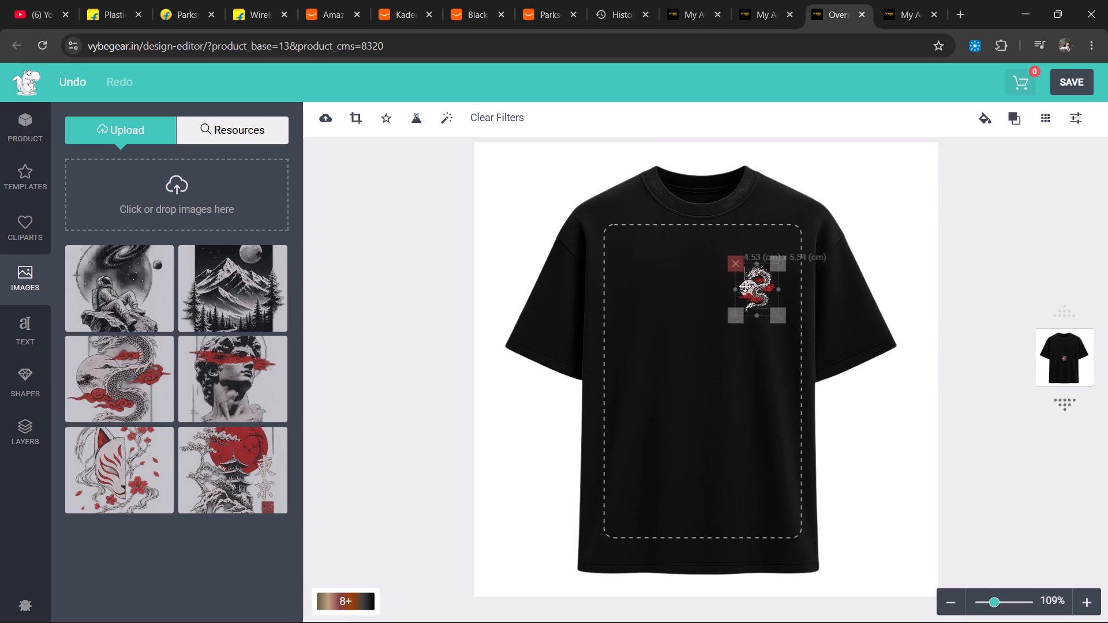
pyautogui.moveTo(745, 286); pyautogui.dragTo(745, 287)
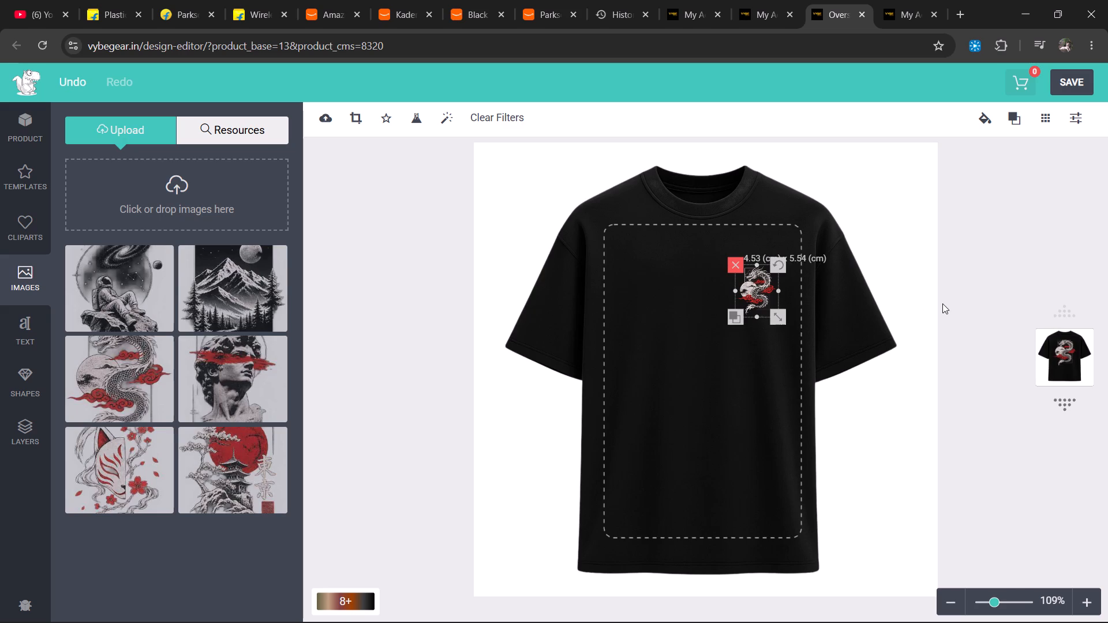
pyautogui.click(768, 297)
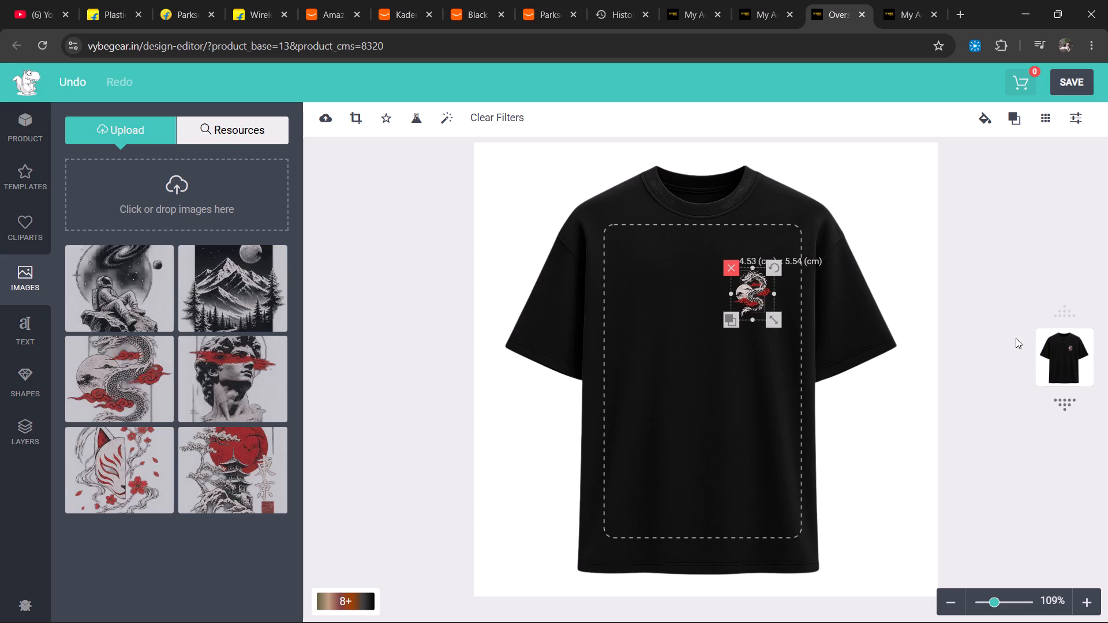
pyautogui.moveTo(763, 295); pyautogui.dragTo(766, 283)
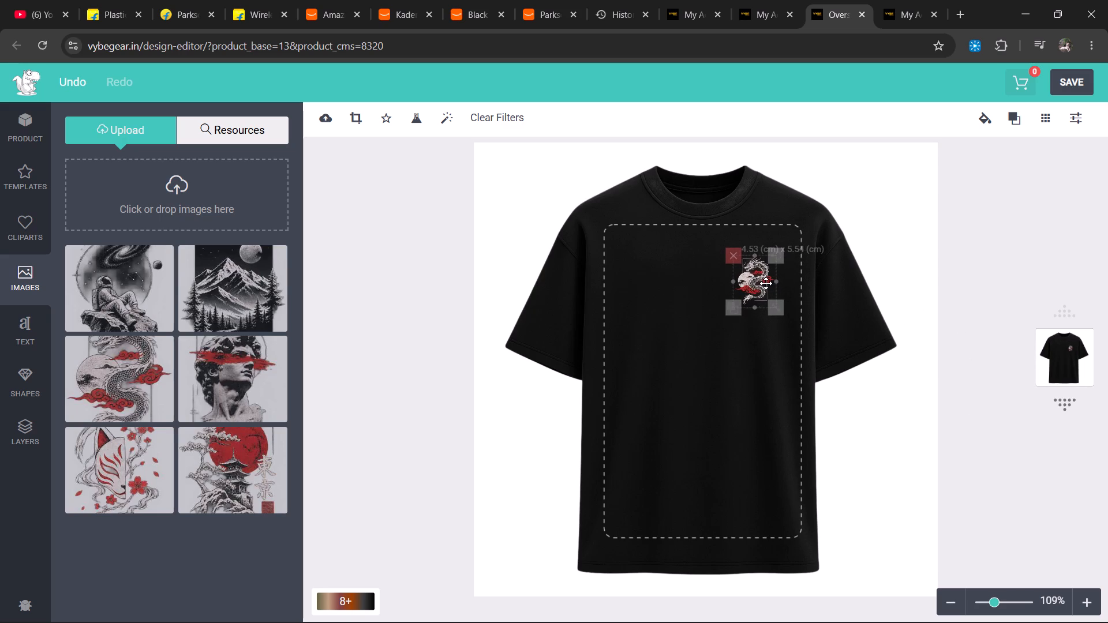
pyautogui.moveTo(766, 283); pyautogui.dragTo(769, 283)
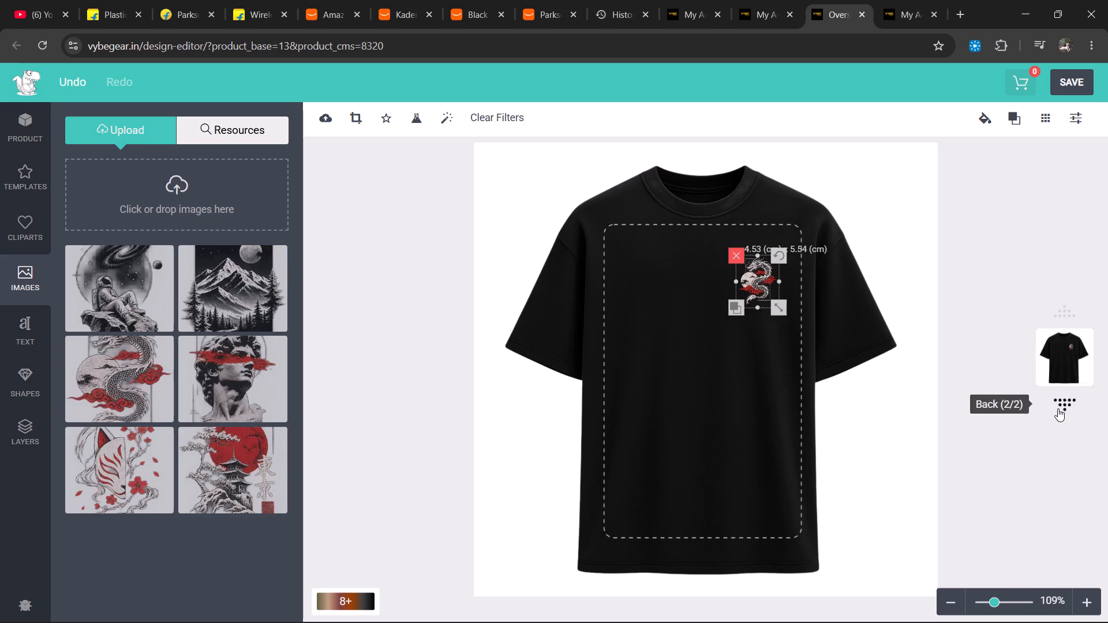
pyautogui.click(1058, 408)
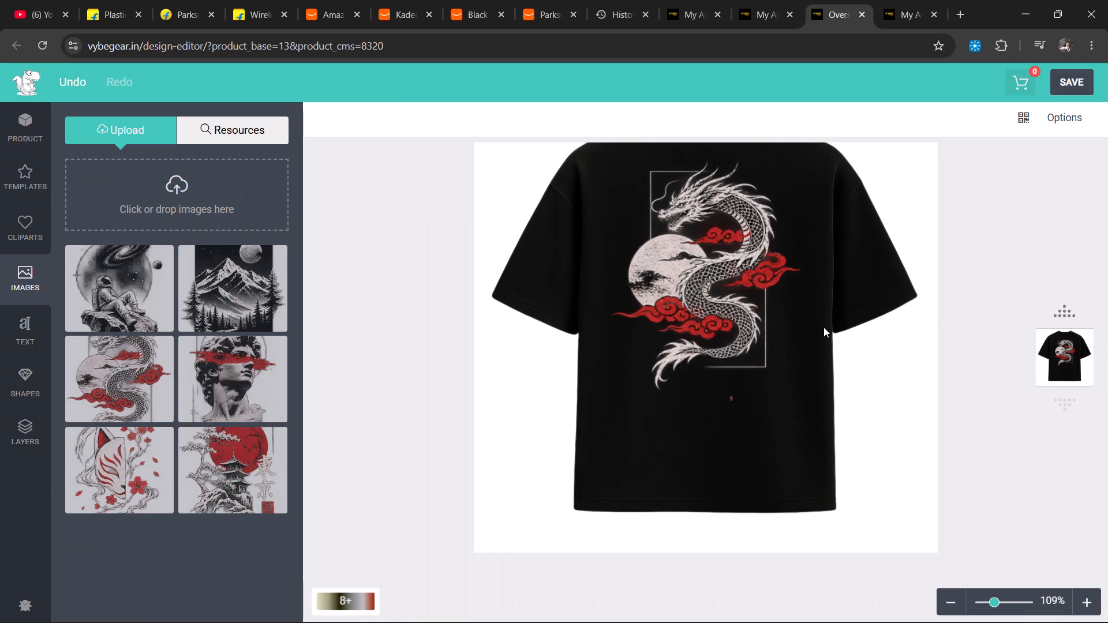
pyautogui.click(1051, 316)
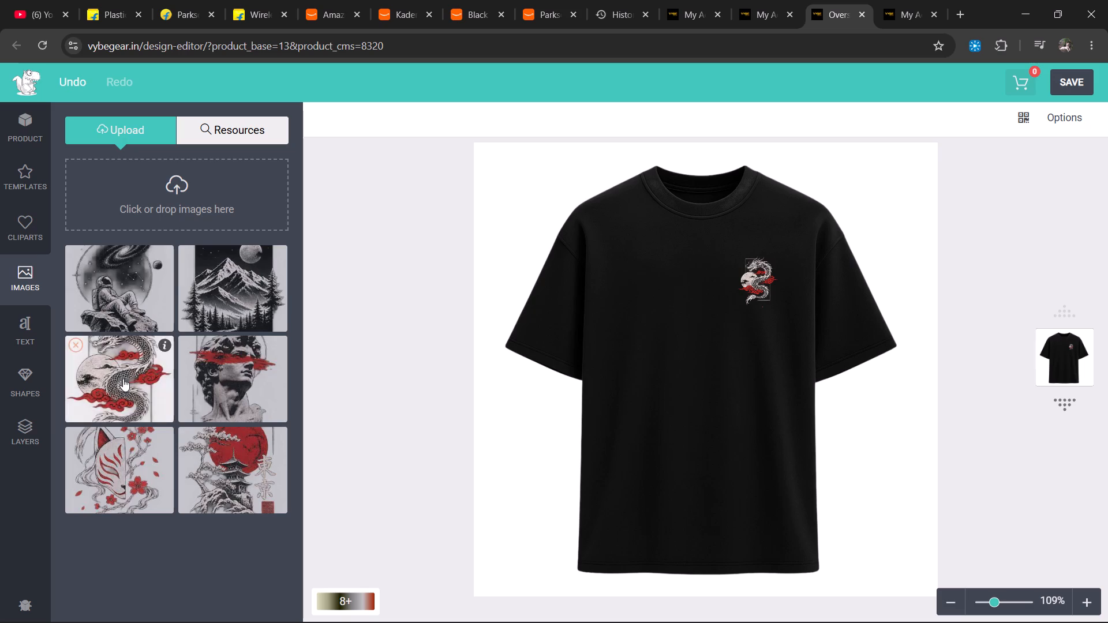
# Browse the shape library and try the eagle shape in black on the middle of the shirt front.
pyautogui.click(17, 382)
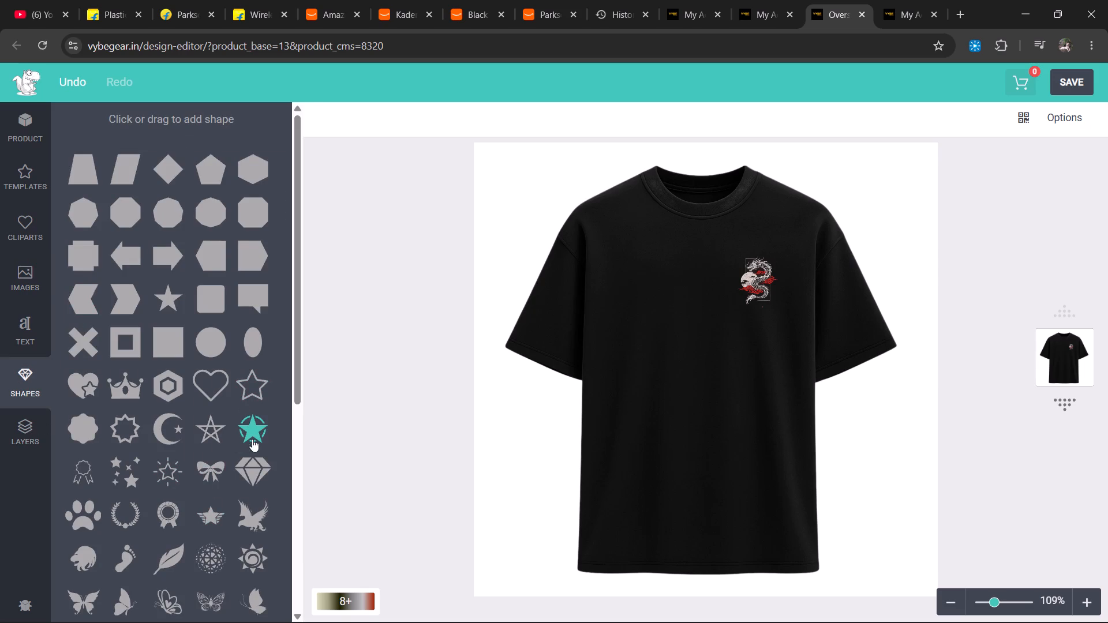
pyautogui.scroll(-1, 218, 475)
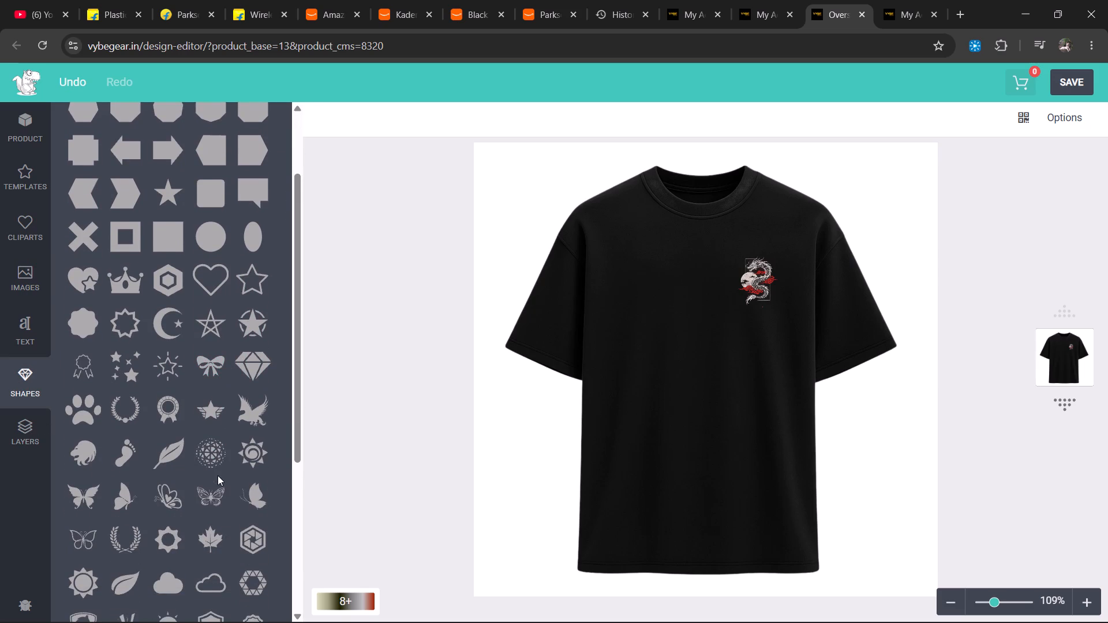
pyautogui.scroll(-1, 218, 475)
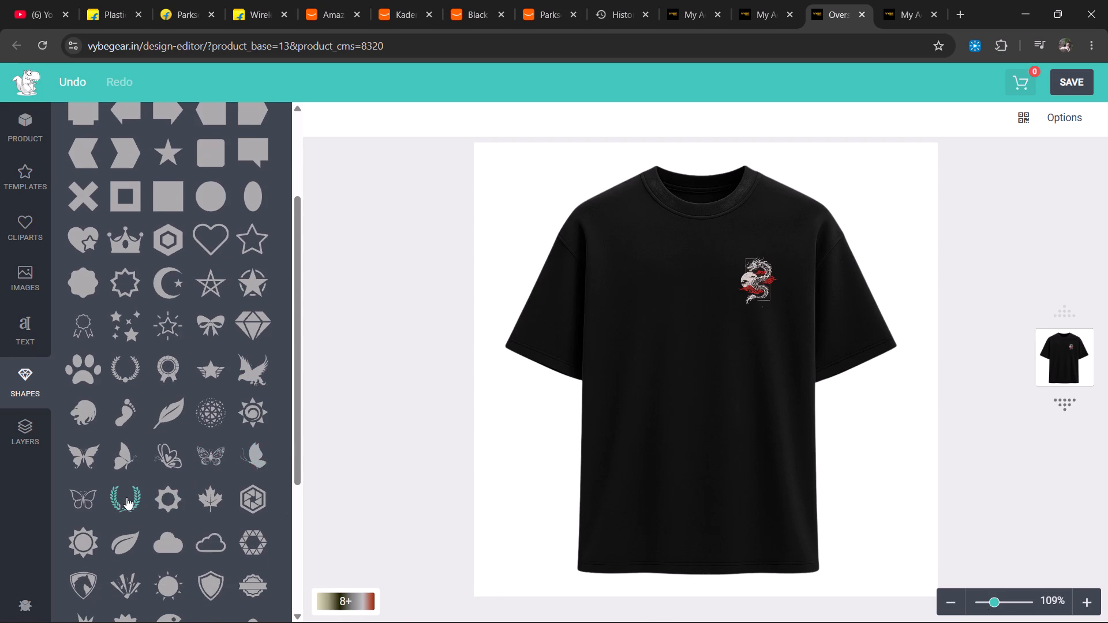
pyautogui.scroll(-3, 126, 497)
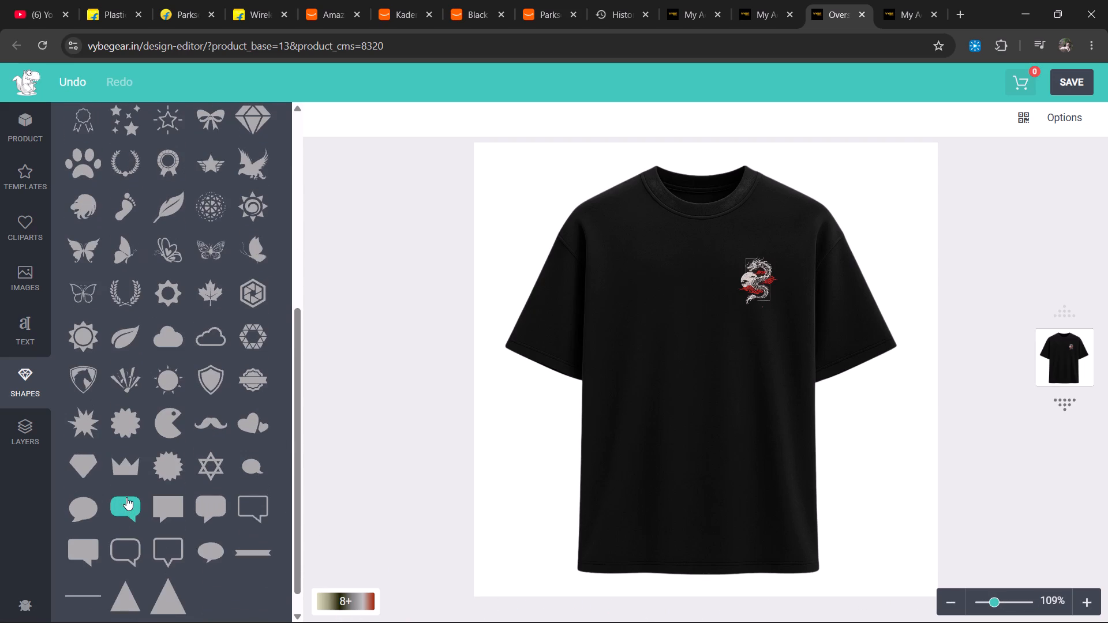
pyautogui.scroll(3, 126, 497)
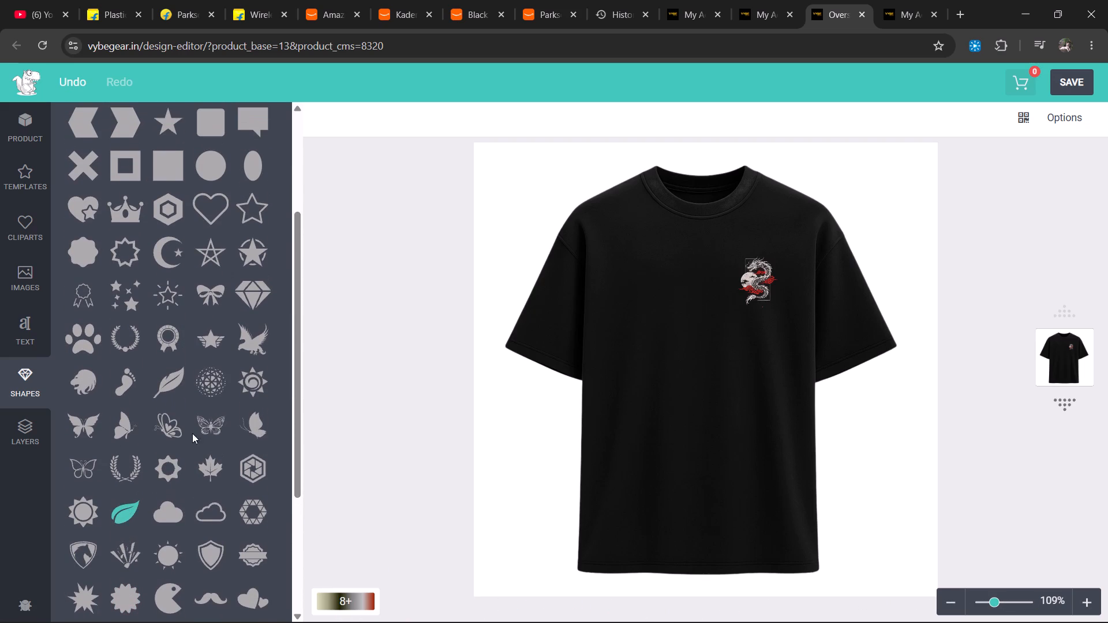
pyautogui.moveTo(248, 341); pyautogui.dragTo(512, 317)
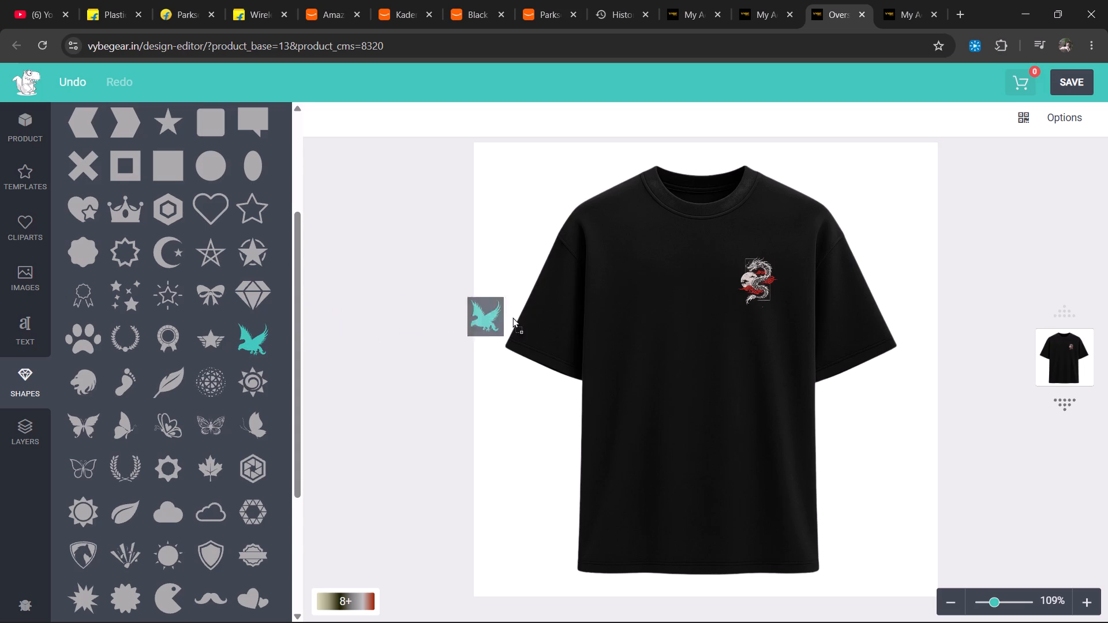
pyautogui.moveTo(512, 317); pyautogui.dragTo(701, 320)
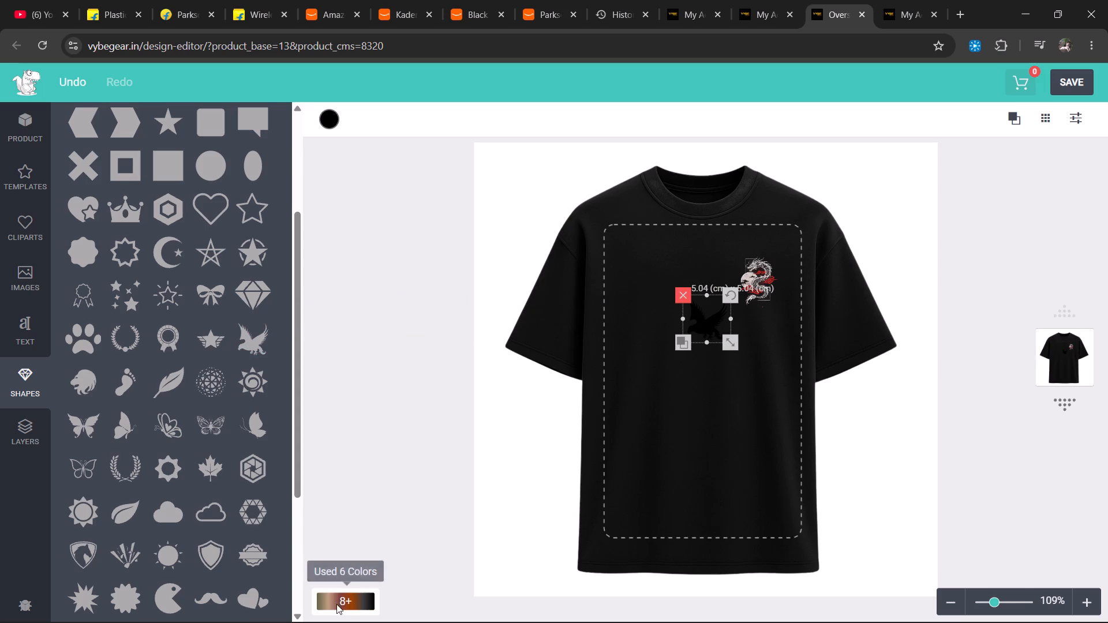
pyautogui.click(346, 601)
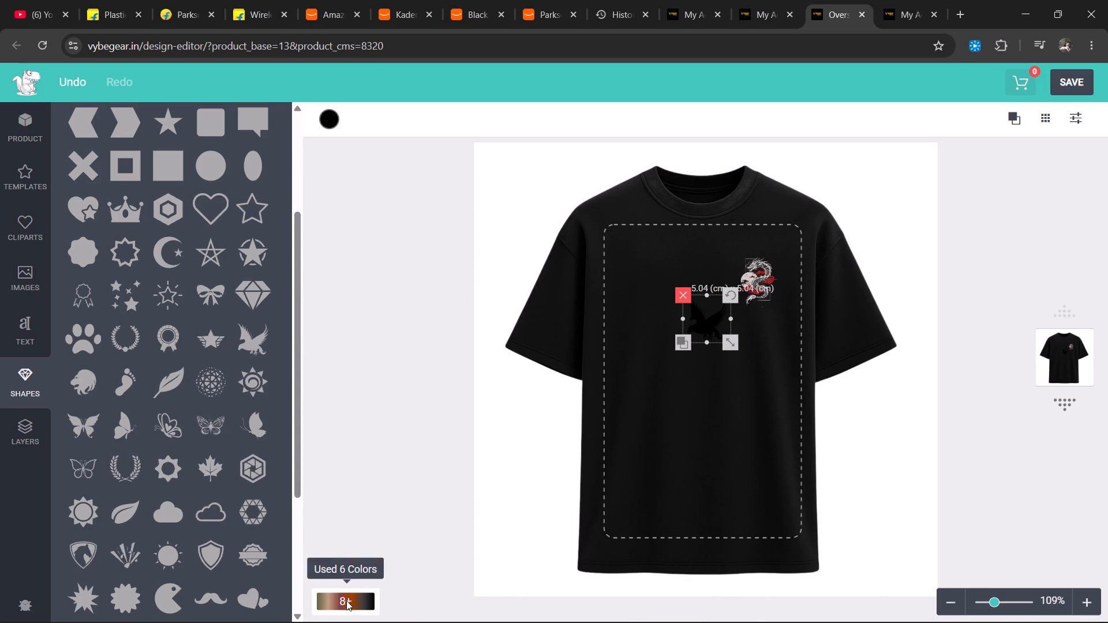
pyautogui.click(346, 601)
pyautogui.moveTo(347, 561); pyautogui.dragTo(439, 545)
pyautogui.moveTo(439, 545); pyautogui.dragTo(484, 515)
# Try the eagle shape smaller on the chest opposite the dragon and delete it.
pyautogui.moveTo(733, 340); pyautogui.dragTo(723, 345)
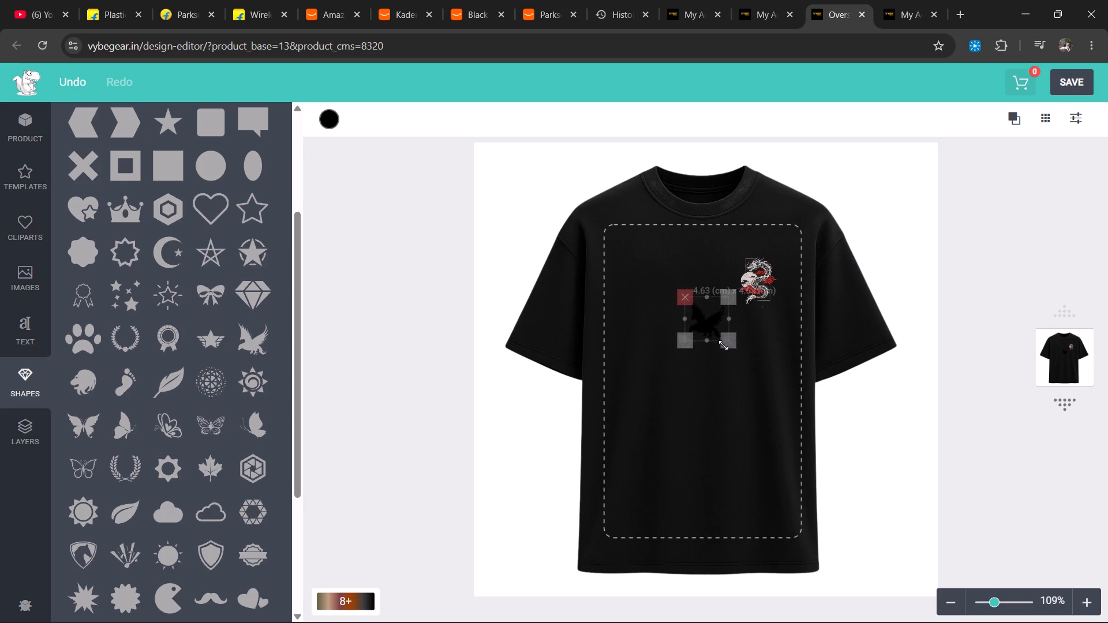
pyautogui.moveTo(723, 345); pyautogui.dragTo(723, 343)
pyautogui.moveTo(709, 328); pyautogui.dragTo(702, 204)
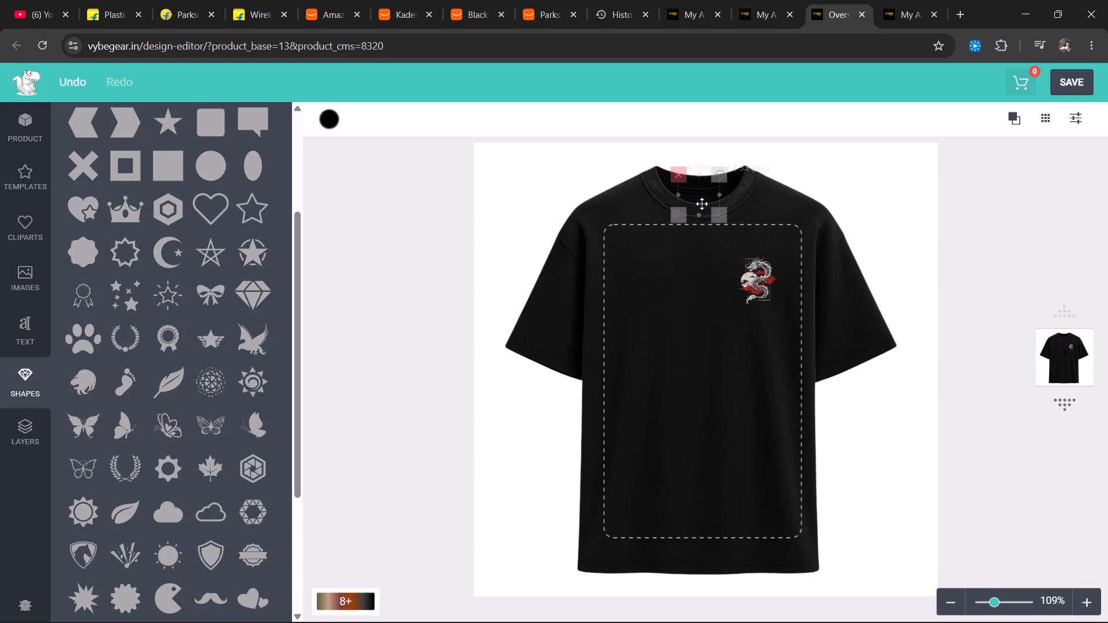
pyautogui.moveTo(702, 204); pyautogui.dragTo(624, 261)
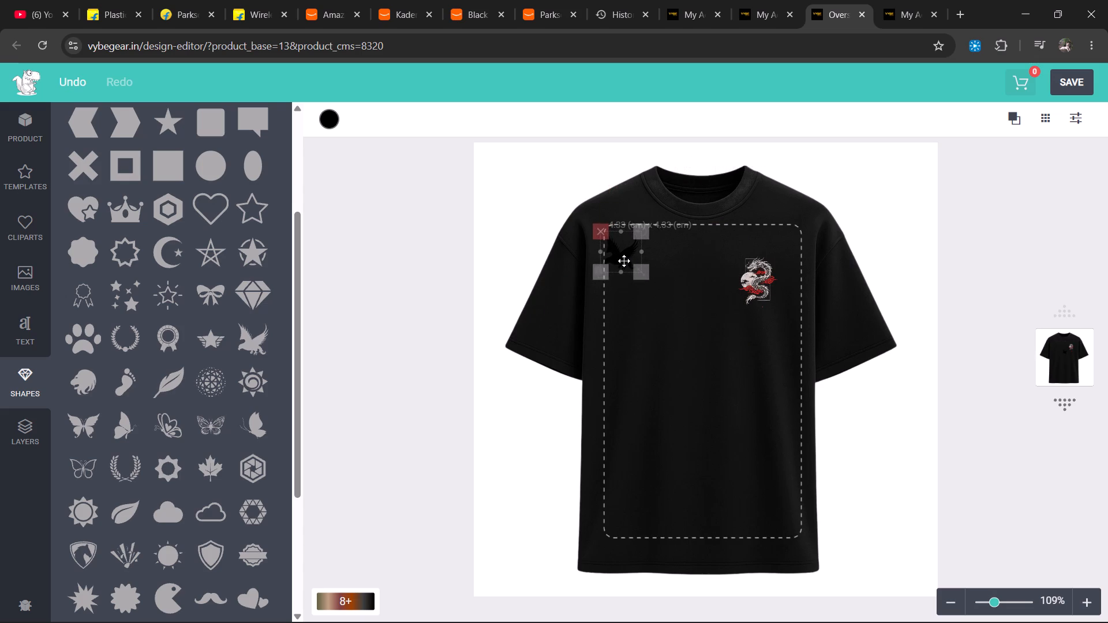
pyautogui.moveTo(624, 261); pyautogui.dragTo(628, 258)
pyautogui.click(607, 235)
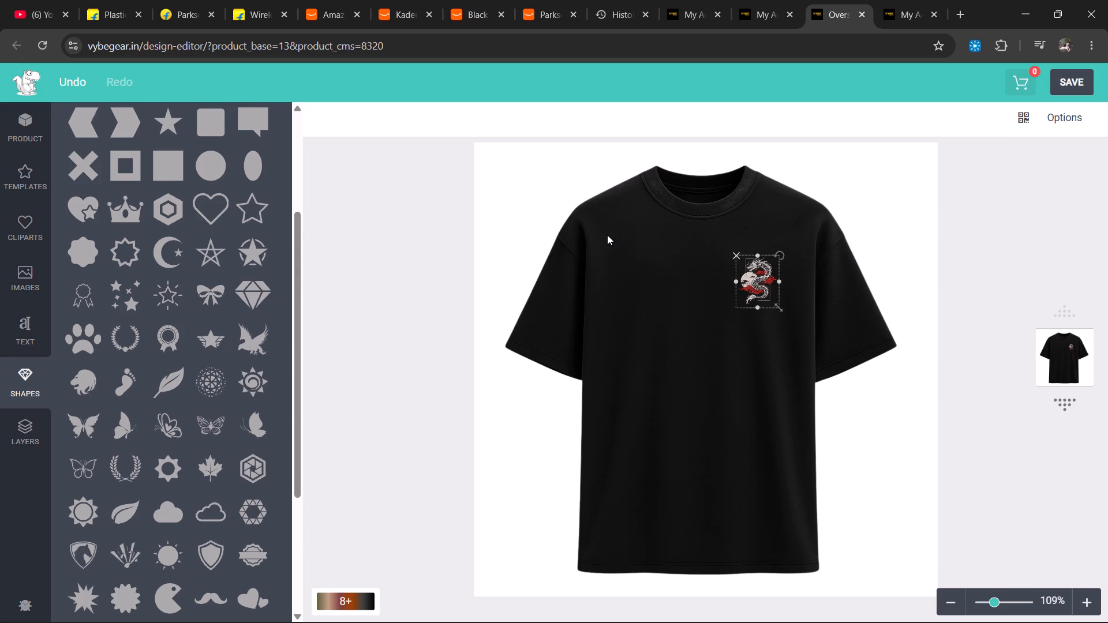
# Save the dragon T-shirt design, accept the originality and terms confirmation, and submit the design.
pyautogui.click(1064, 77)
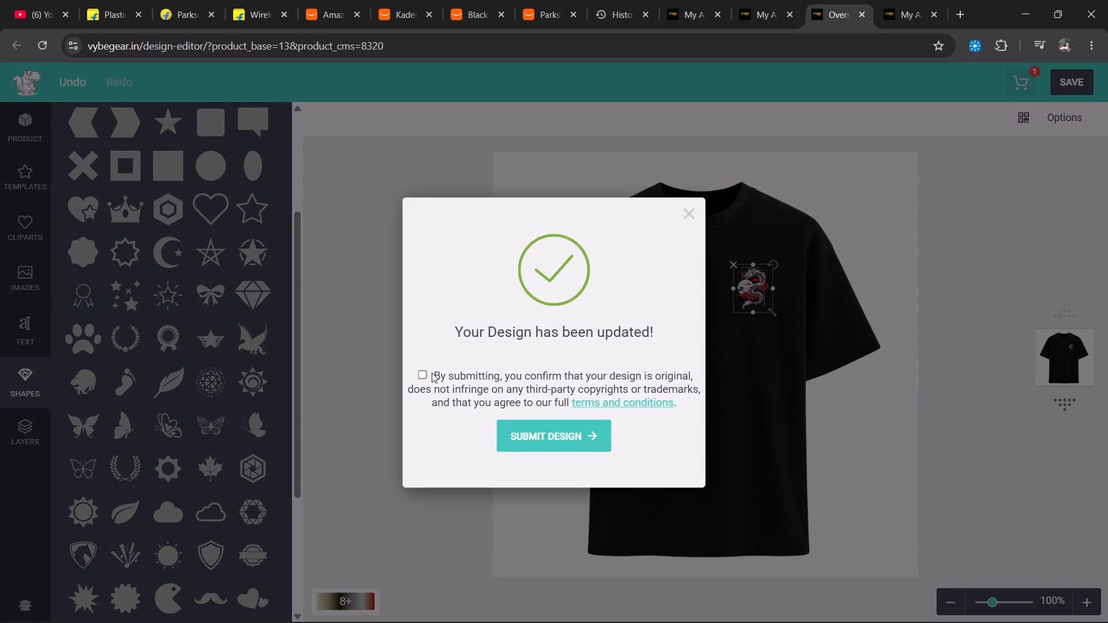
pyautogui.click(432, 371)
pyautogui.click(531, 428)
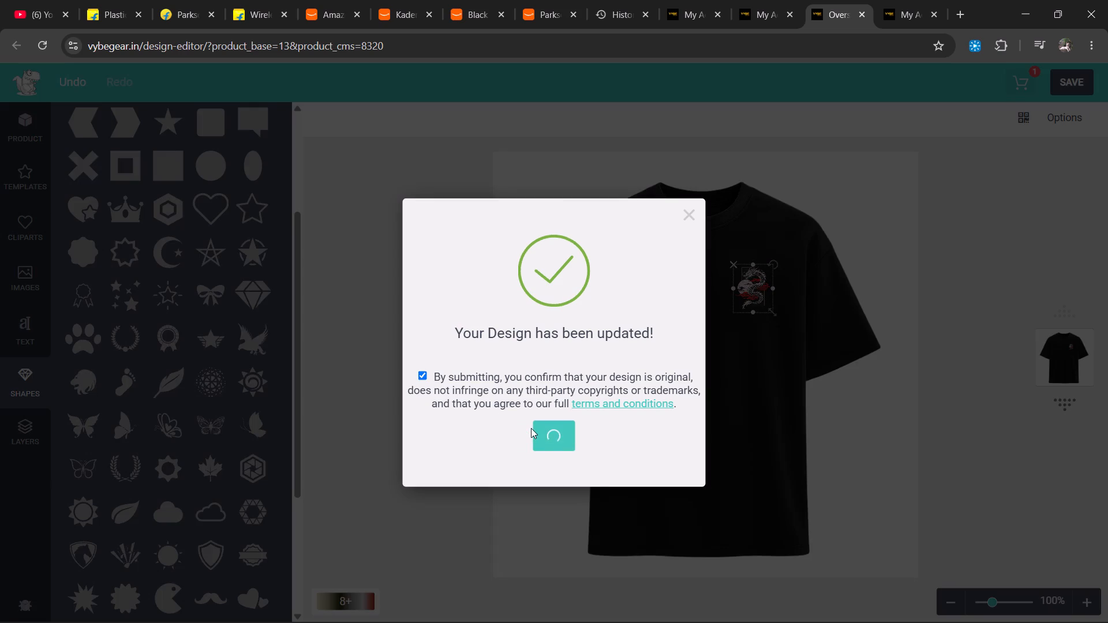
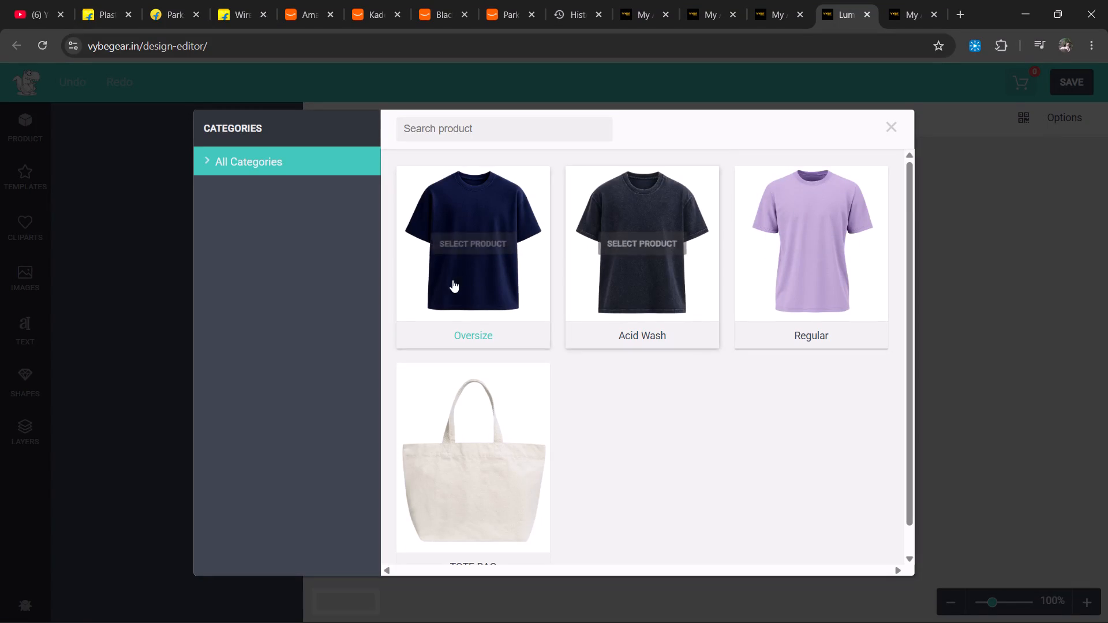
# Start a new design on the Oversize T-shirt and choose the pinkish-lilac shirt colour after trying navy blue.
pyautogui.click(471, 278)
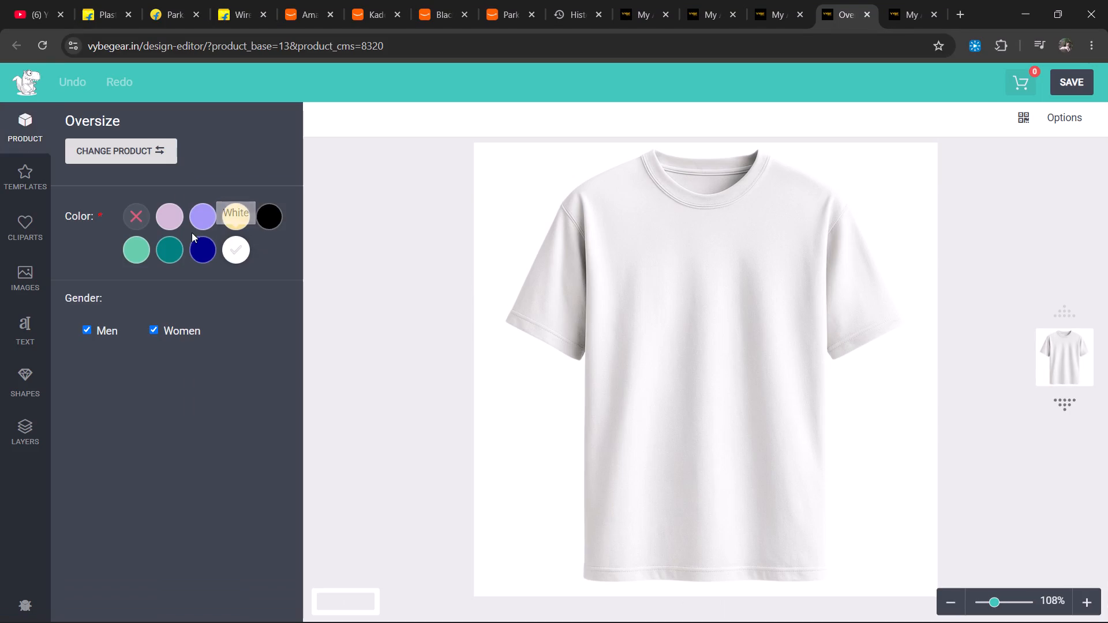
pyautogui.click(199, 245)
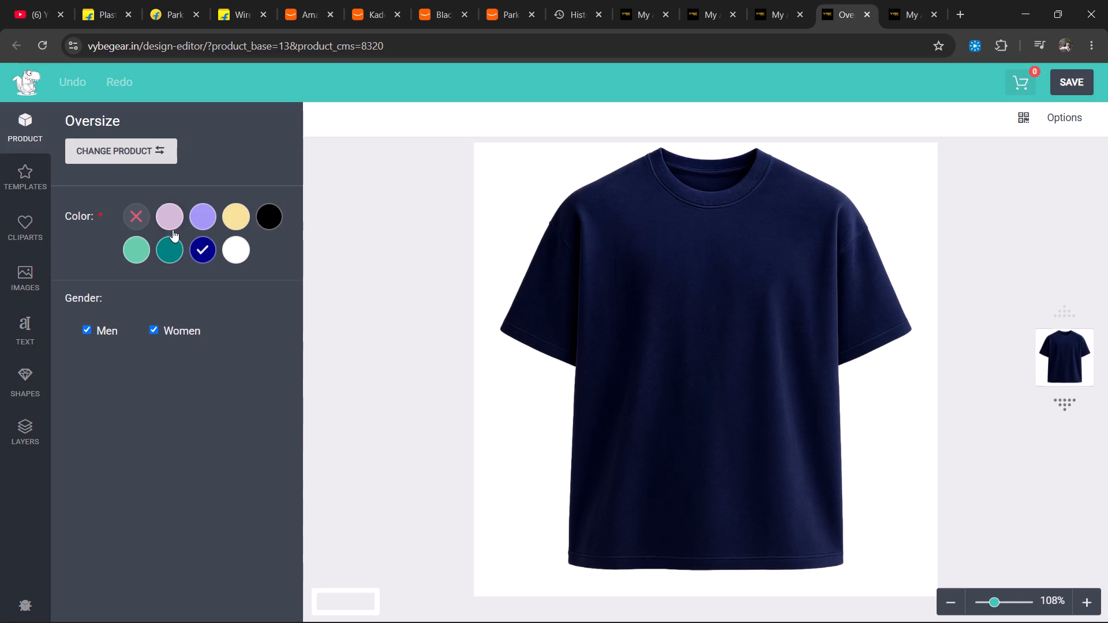
pyautogui.click(170, 213)
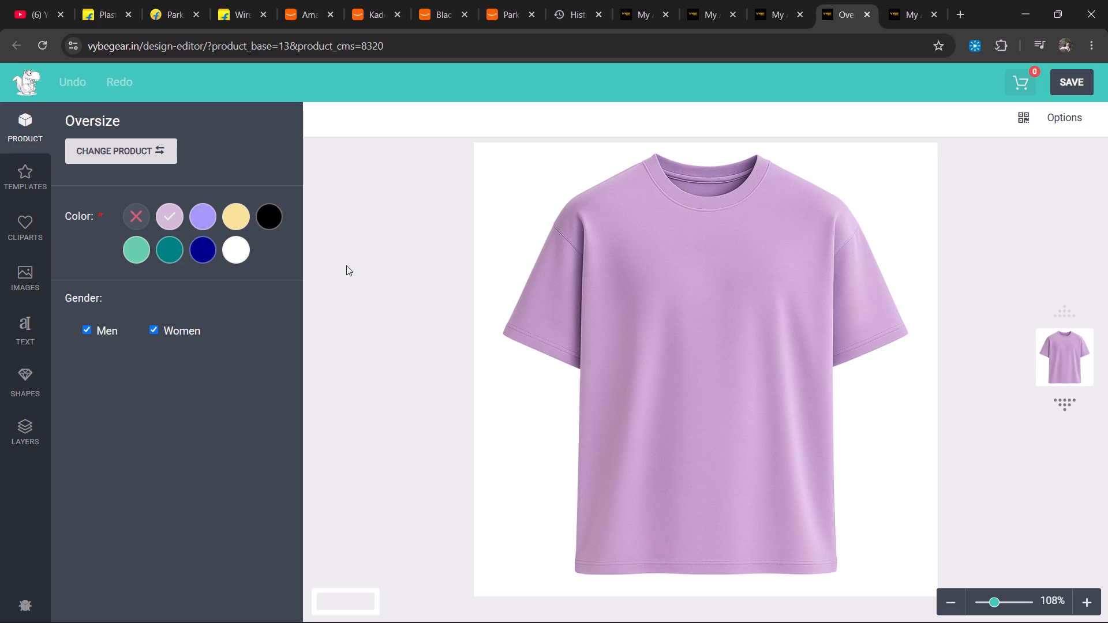
# Upload the eight PNG artworks from 02_oni_mask.png through sam.png in the Downloads folder to the image library.
pyautogui.click(35, 261)
pyautogui.click(173, 181)
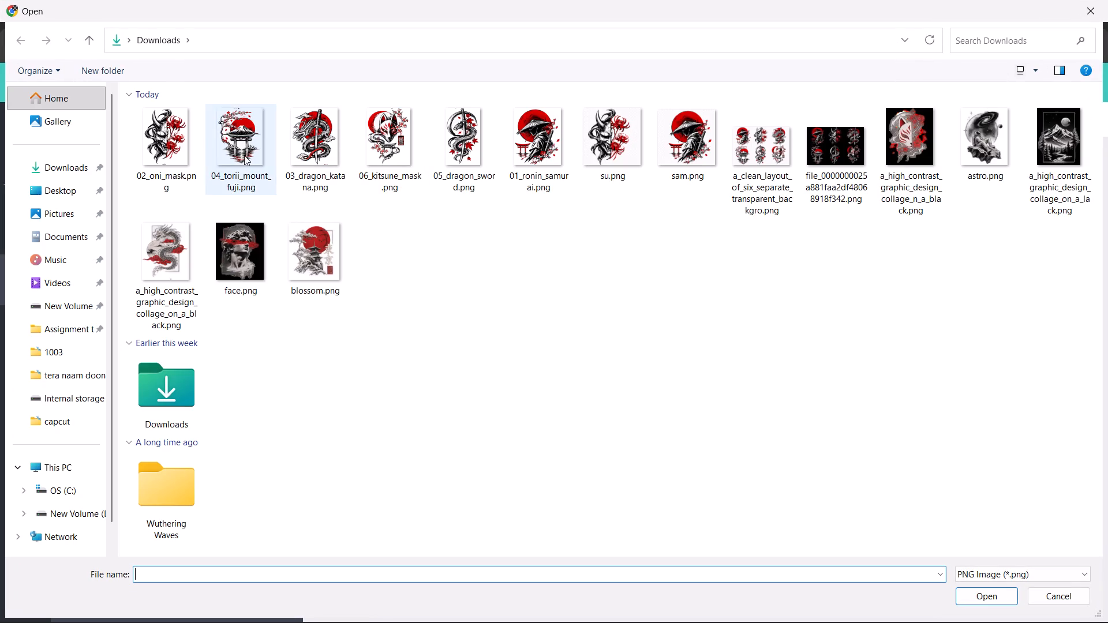
pyautogui.moveTo(127, 107); pyautogui.dragTo(129, 107)
pyautogui.moveTo(129, 107); pyautogui.dragTo(675, 155)
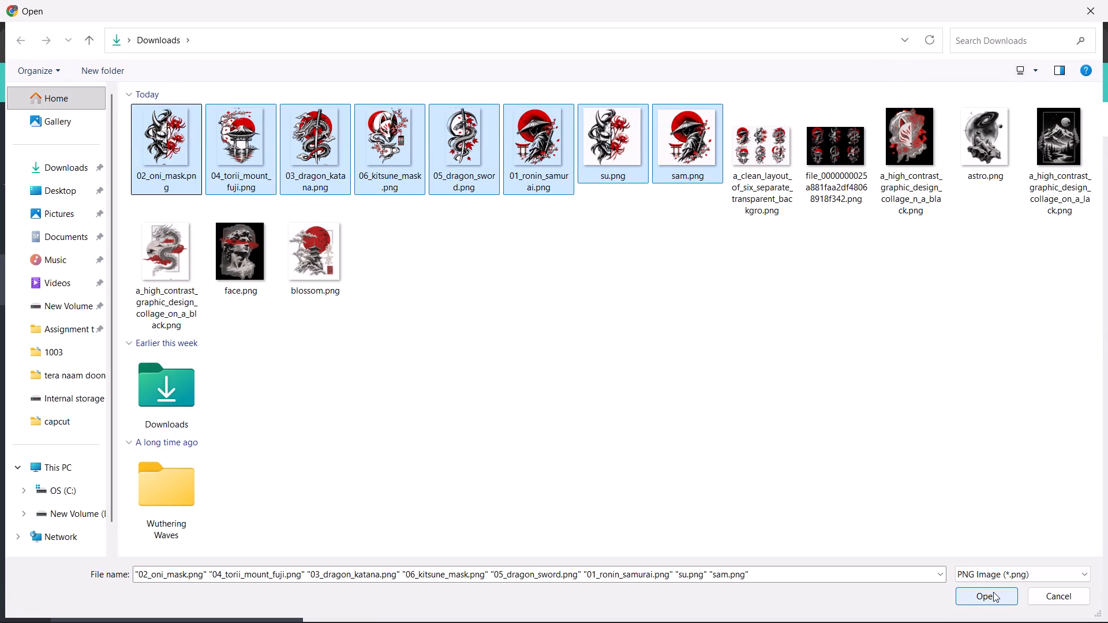
pyautogui.click(993, 592)
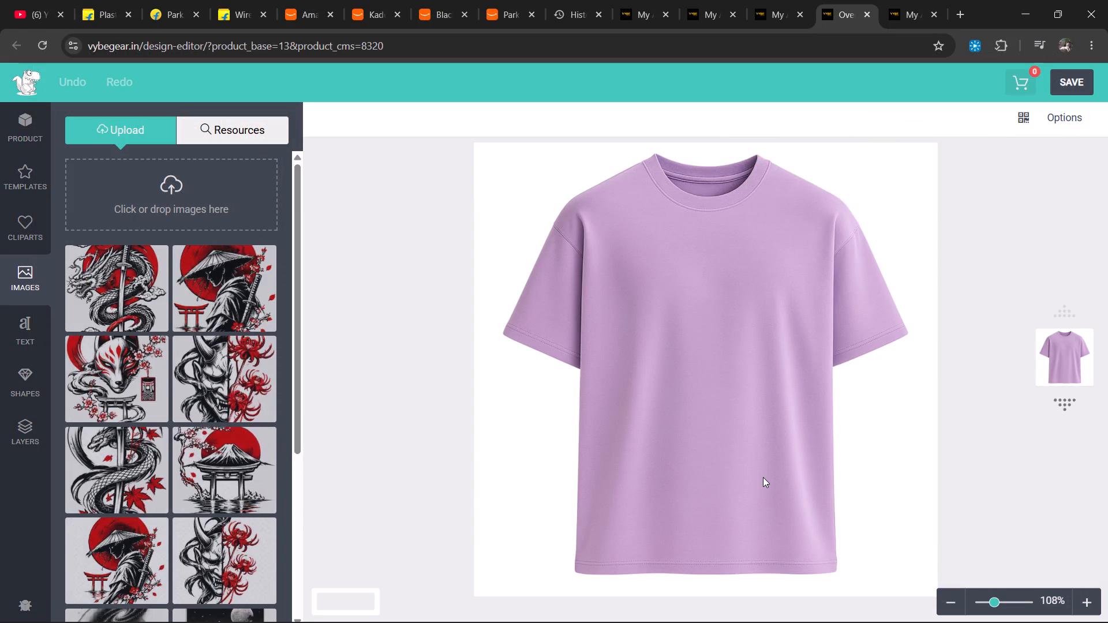
# Place the half fox mask artwork on the shirt front near the hem on the wearer's left, enlarged to about 21.5 x 25.9 cm.
pyautogui.hscroll(1, 207, 405)
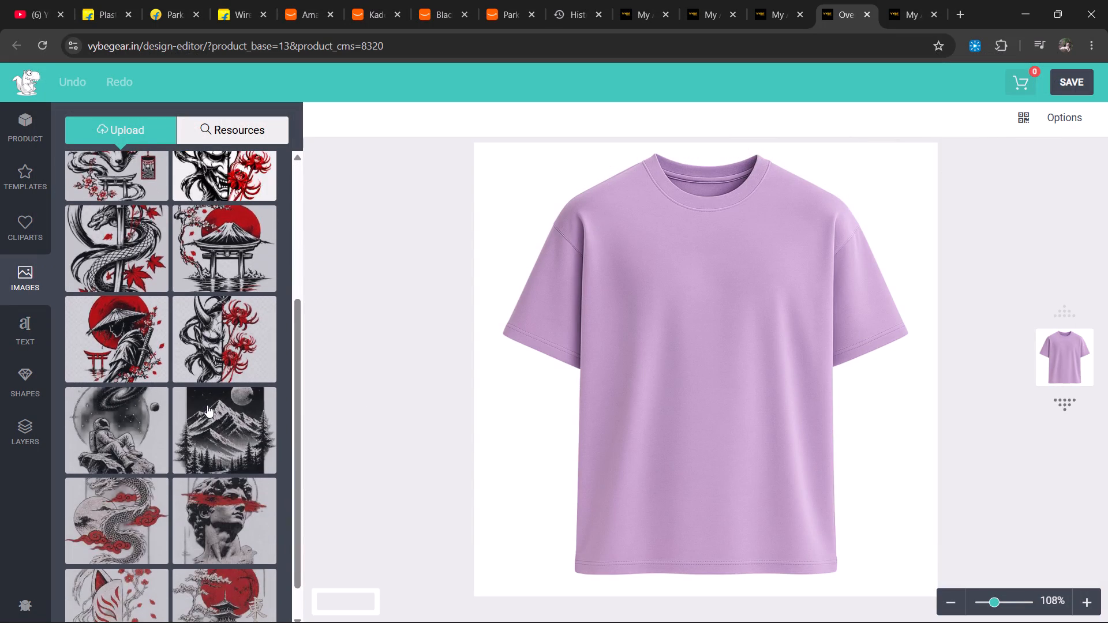
pyautogui.hscroll(1, 207, 405)
pyautogui.scroll(-2, 207, 405)
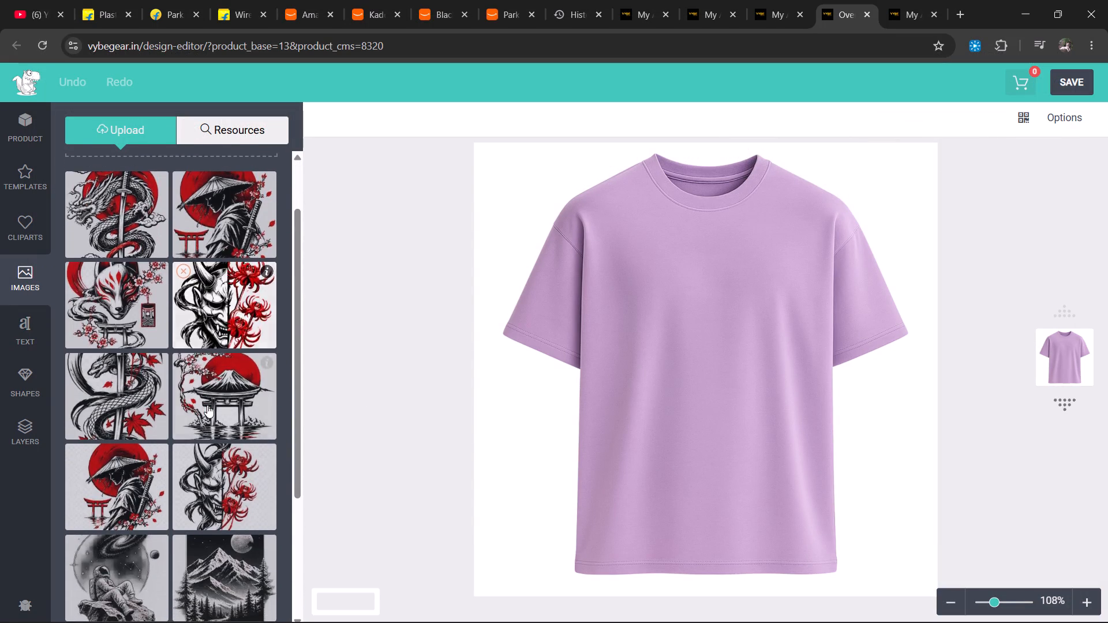
pyautogui.scroll(-3, 207, 405)
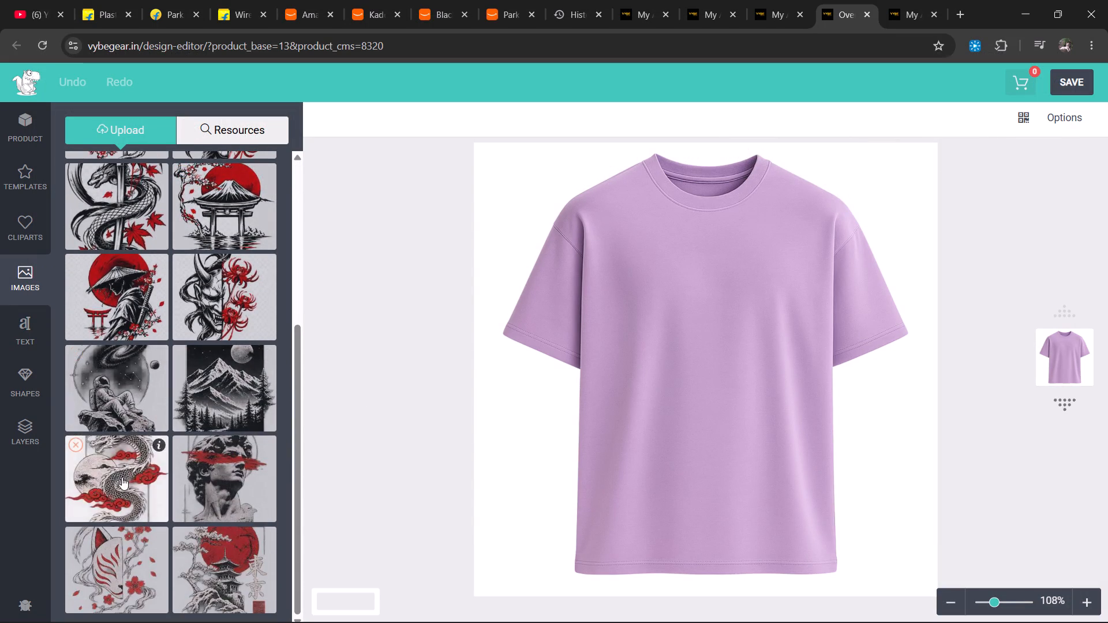
pyautogui.moveTo(100, 566); pyautogui.dragTo(769, 363)
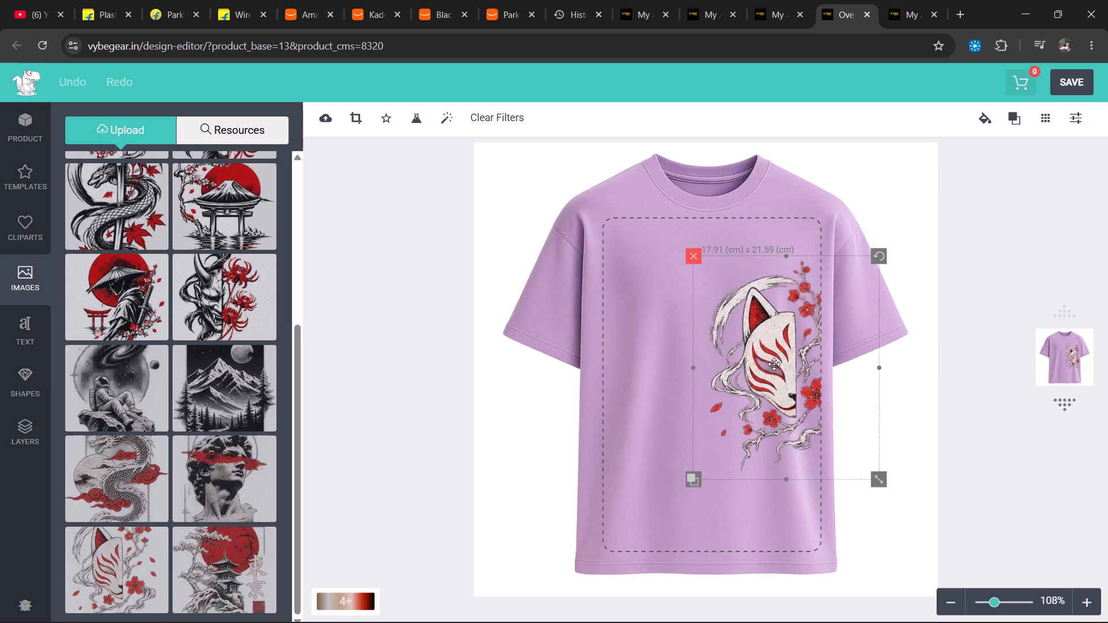
pyautogui.moveTo(774, 364); pyautogui.dragTo(775, 460)
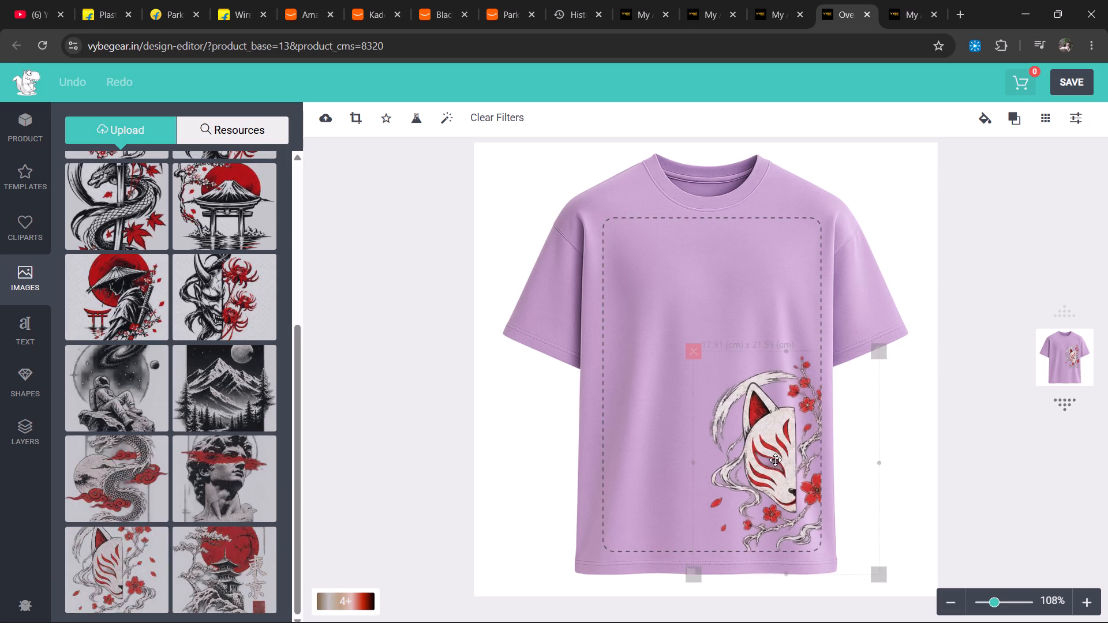
pyautogui.moveTo(775, 460); pyautogui.dragTo(770, 464)
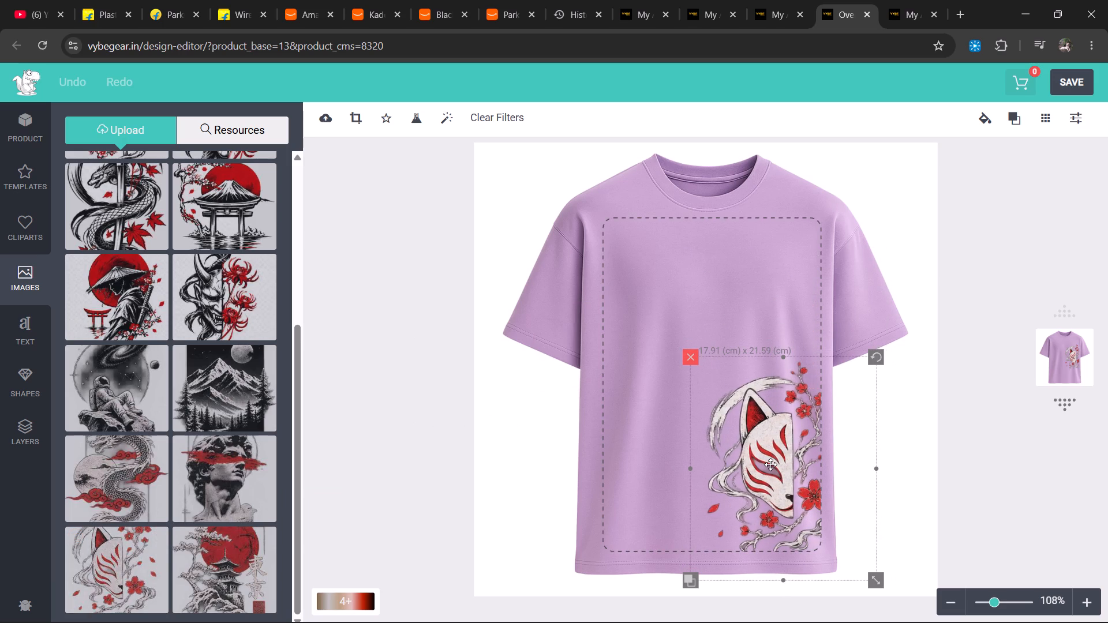
pyautogui.click(771, 461)
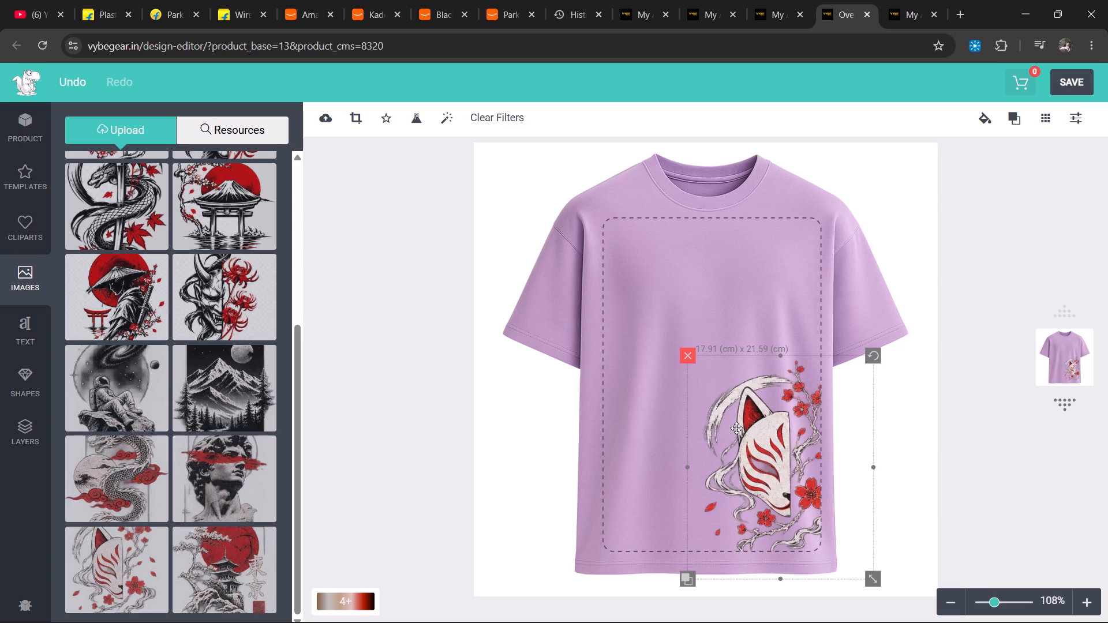
pyautogui.moveTo(873, 582); pyautogui.dragTo(897, 596)
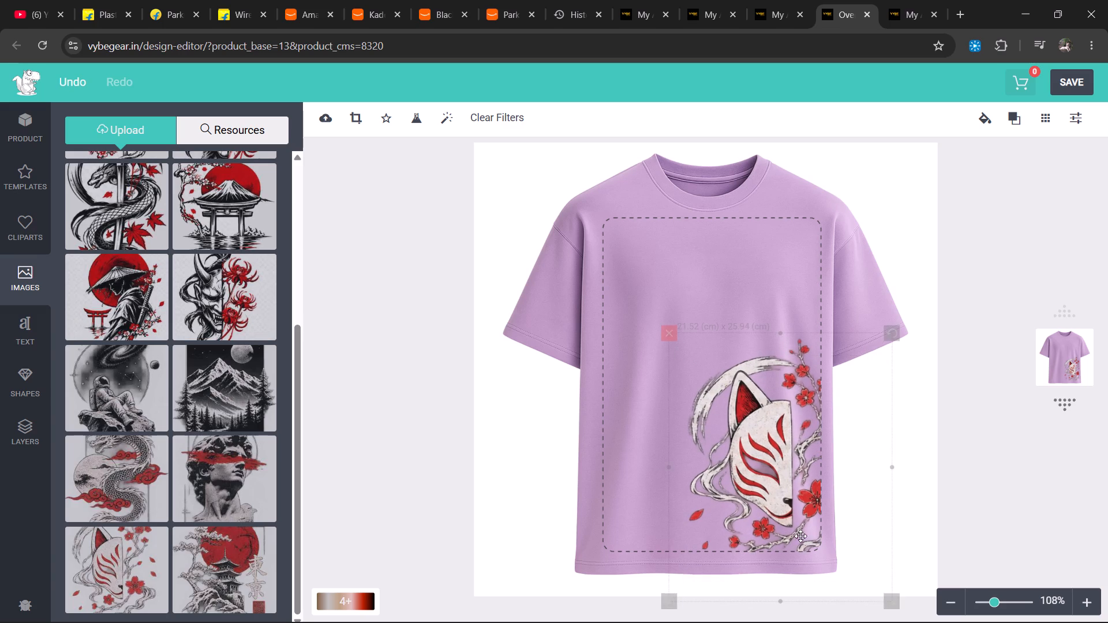
pyautogui.moveTo(793, 528); pyautogui.dragTo(795, 510)
pyautogui.click(979, 495)
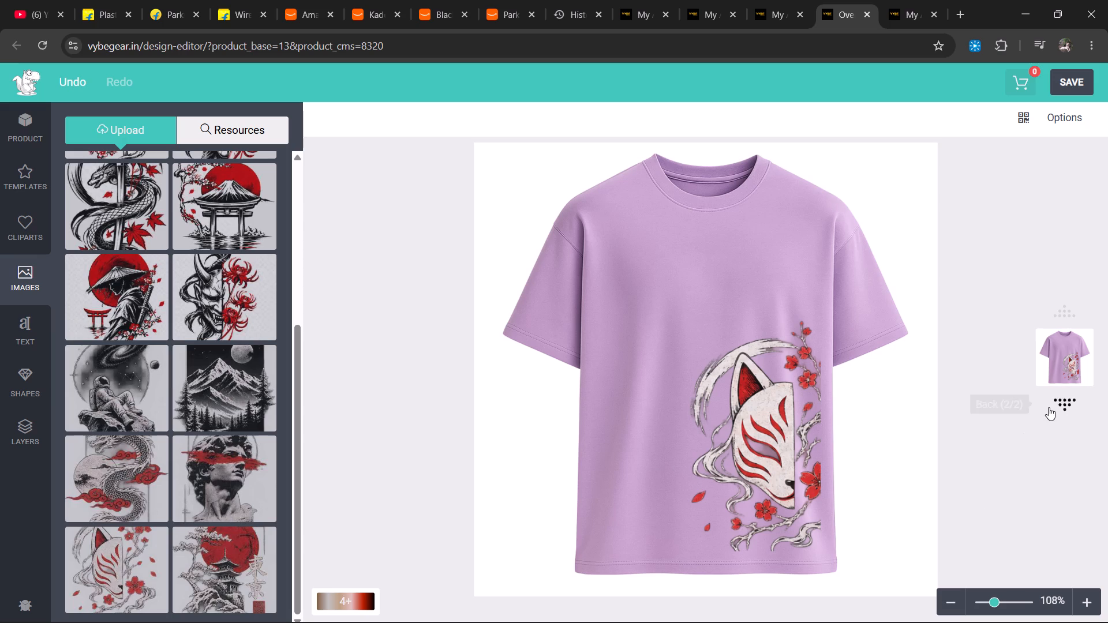
# Place the full fox mask artwork with the torii gate centred on the upper back of the shirt, about 17.9 x 23.5 cm.
pyautogui.click(1074, 399)
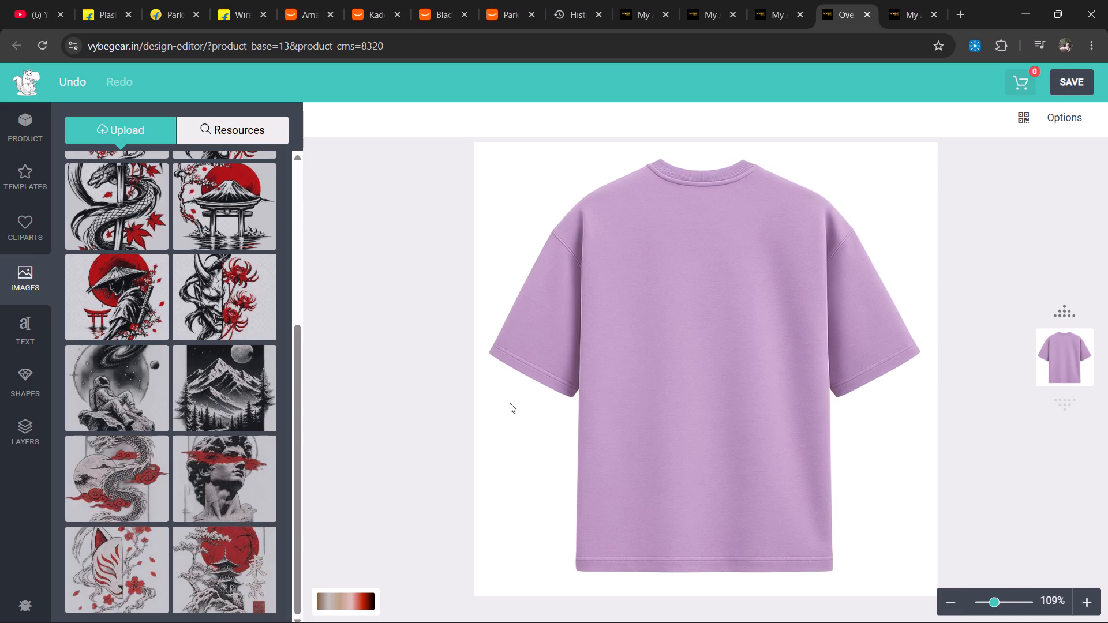
pyautogui.scroll(3, 204, 363)
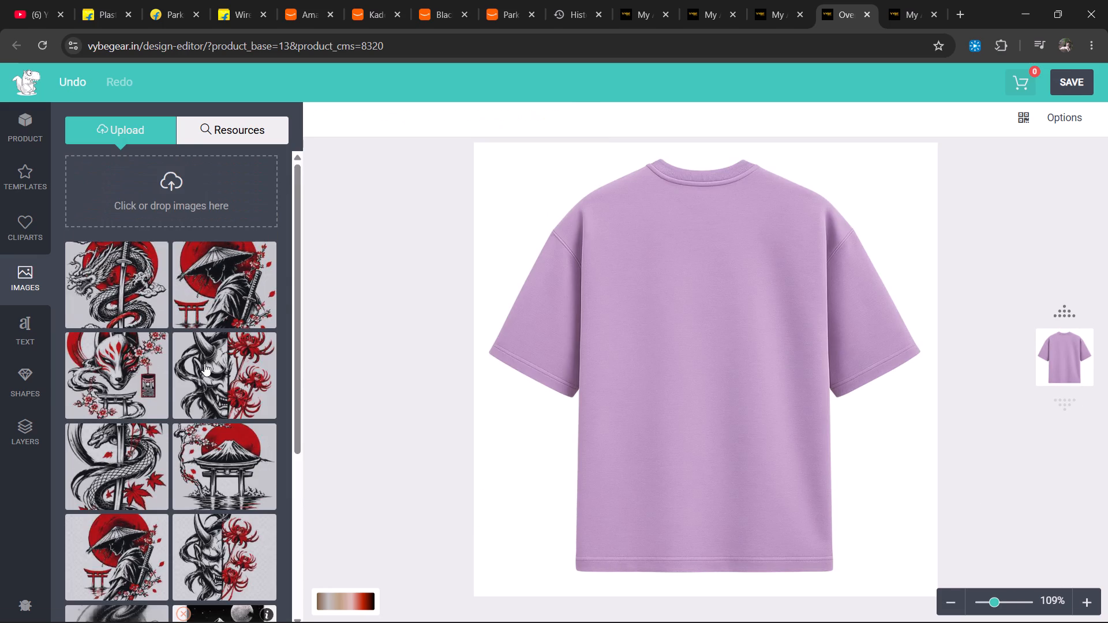
pyautogui.moveTo(143, 369); pyautogui.dragTo(654, 329)
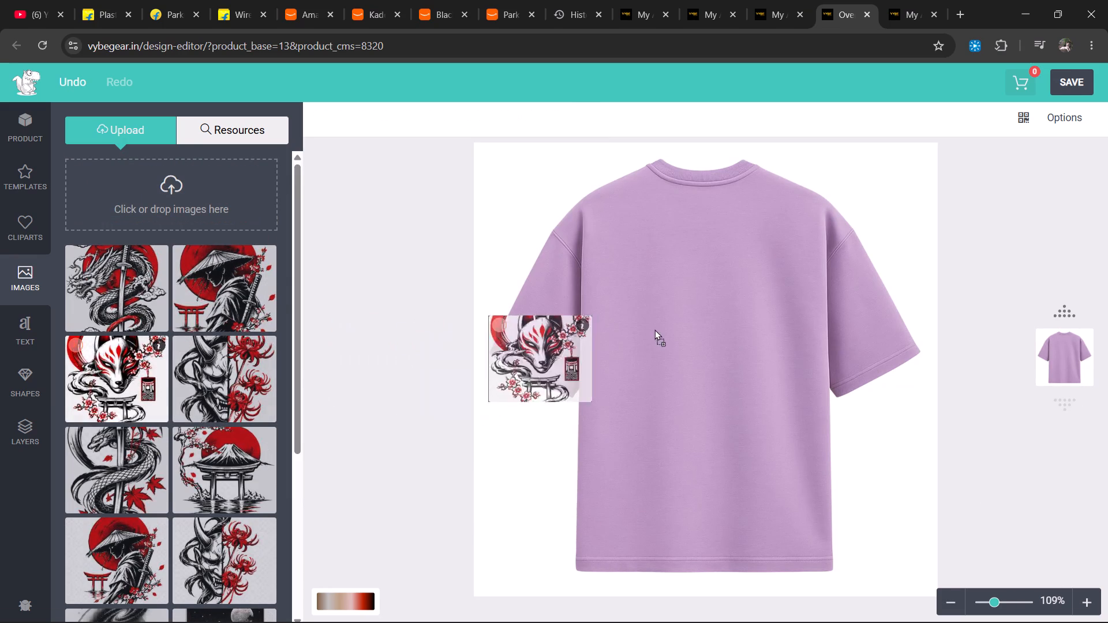
pyautogui.moveTo(654, 329); pyautogui.dragTo(724, 315)
pyautogui.moveTo(713, 329); pyautogui.dragTo(728, 332)
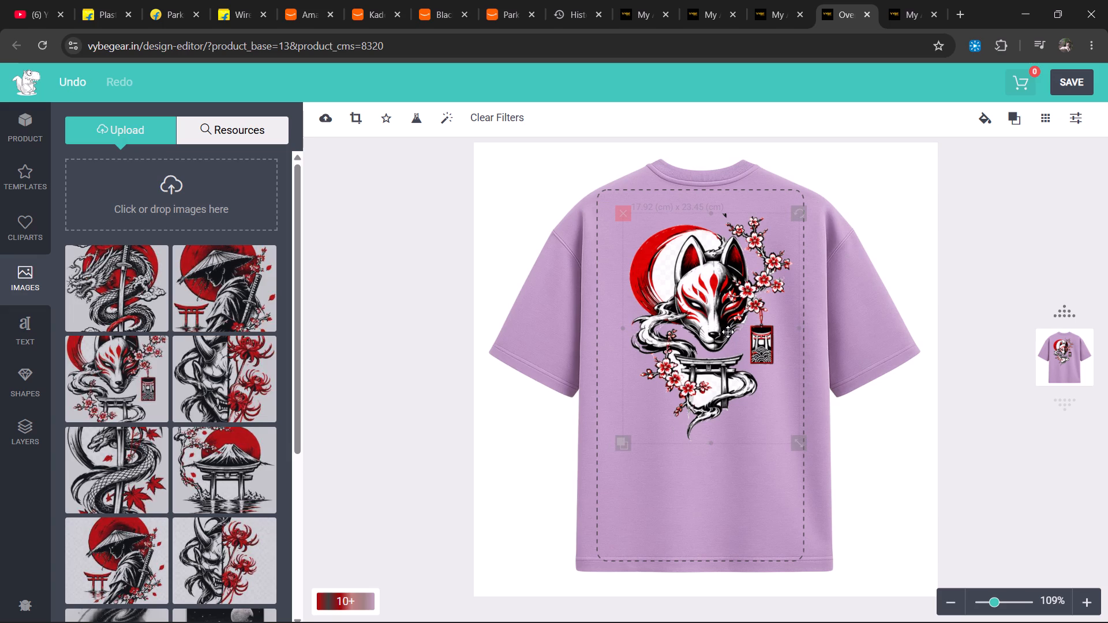
pyautogui.moveTo(728, 332); pyautogui.dragTo(726, 332)
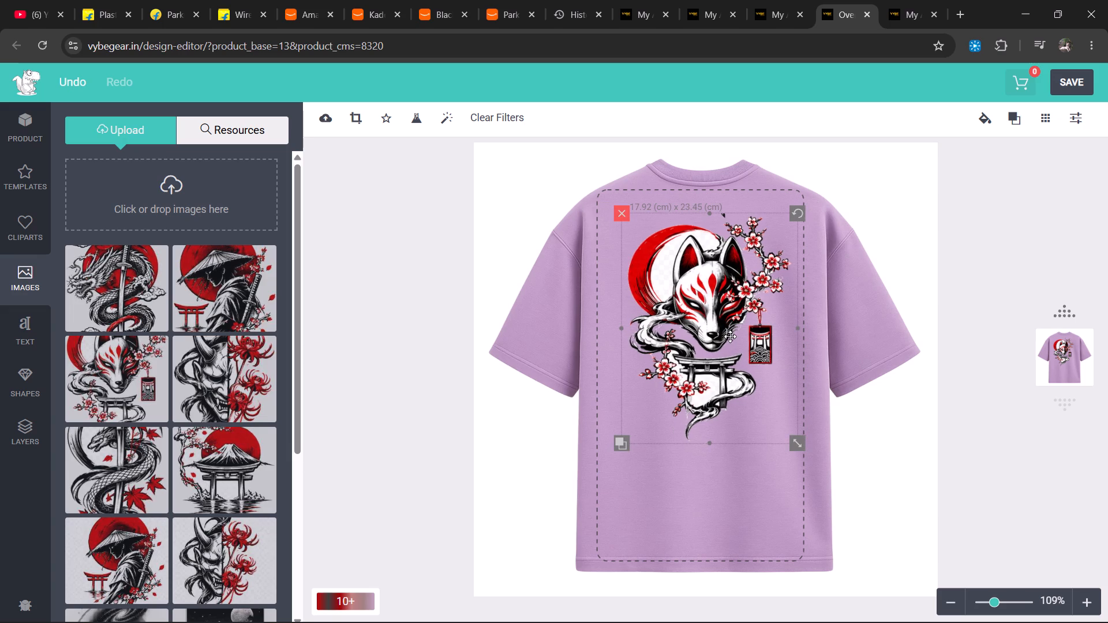
pyautogui.click(742, 351)
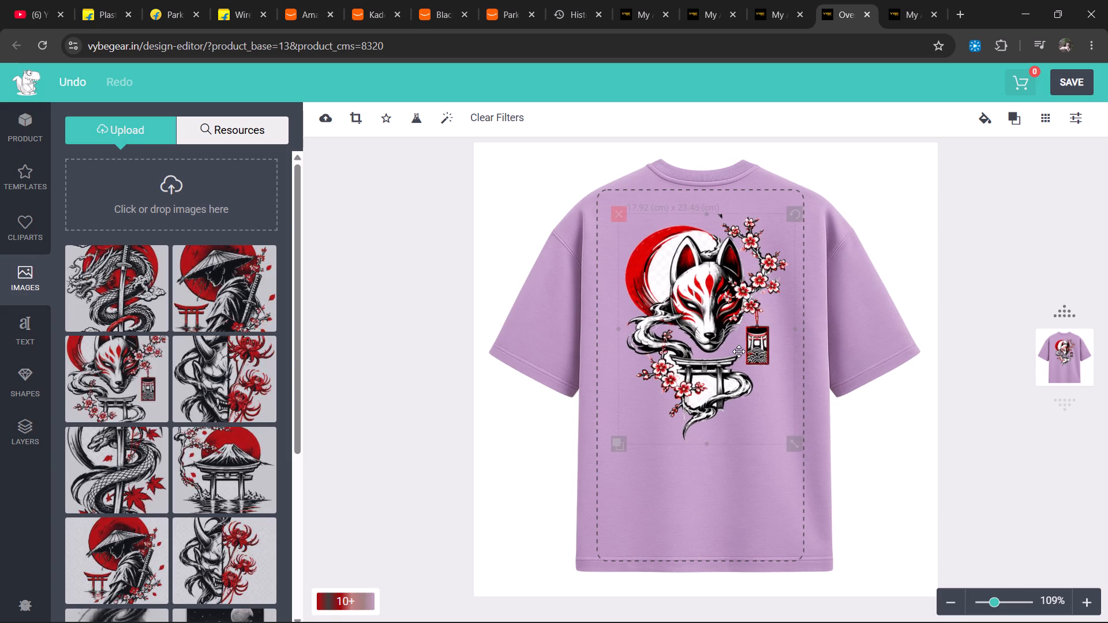
pyautogui.click(744, 354)
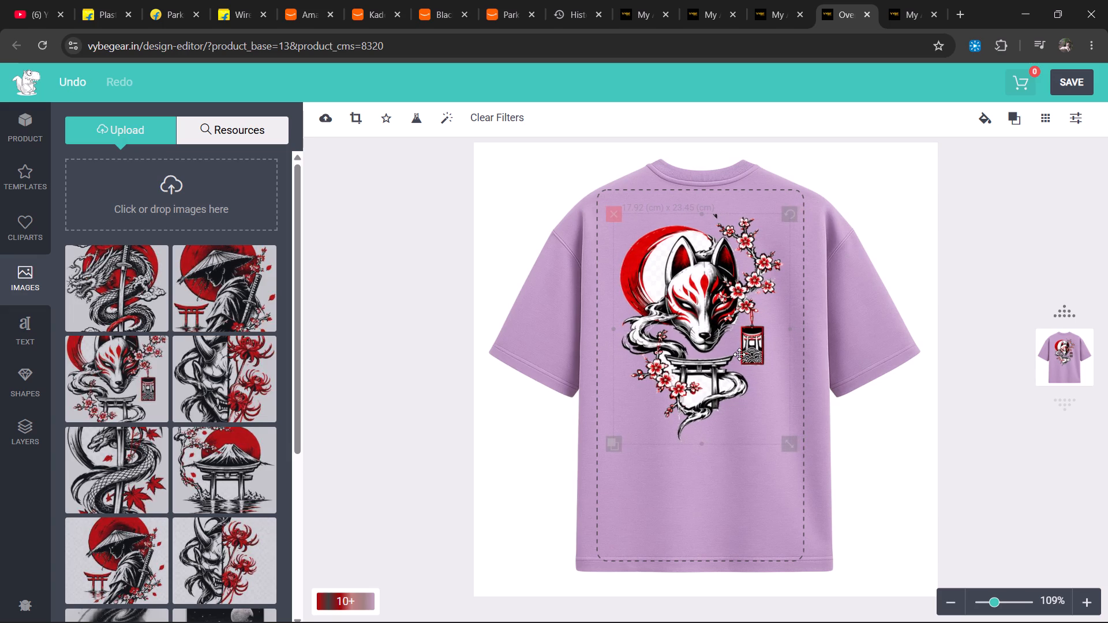
pyautogui.click(740, 354)
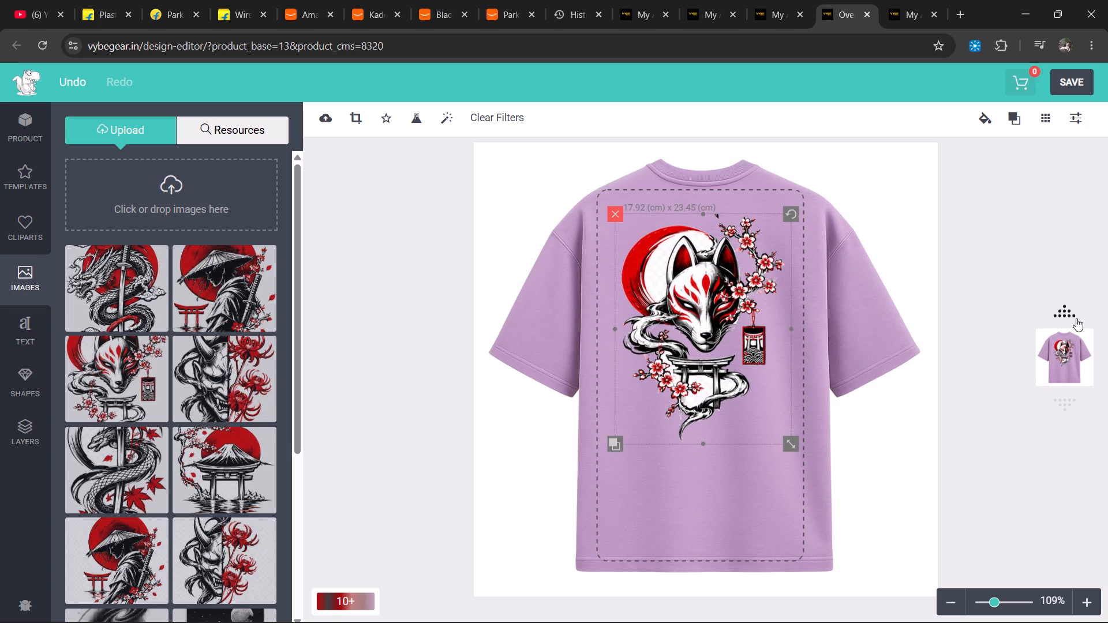
# Return to the shirt front and turn on the Template append and Auto snap mode options.
pyautogui.click(1072, 313)
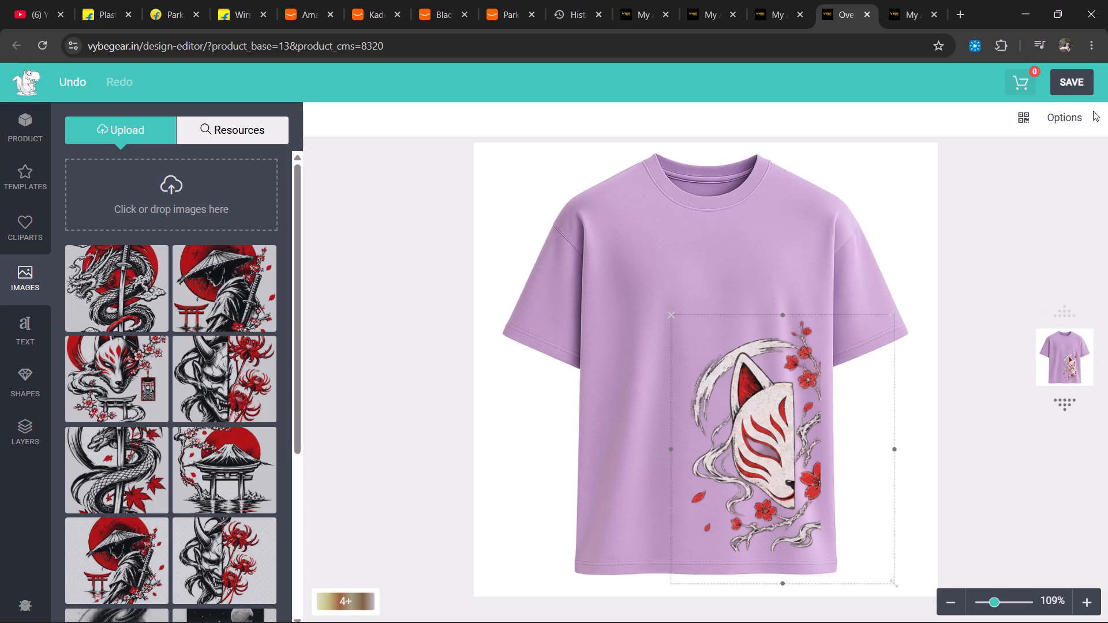
pyautogui.click(1071, 119)
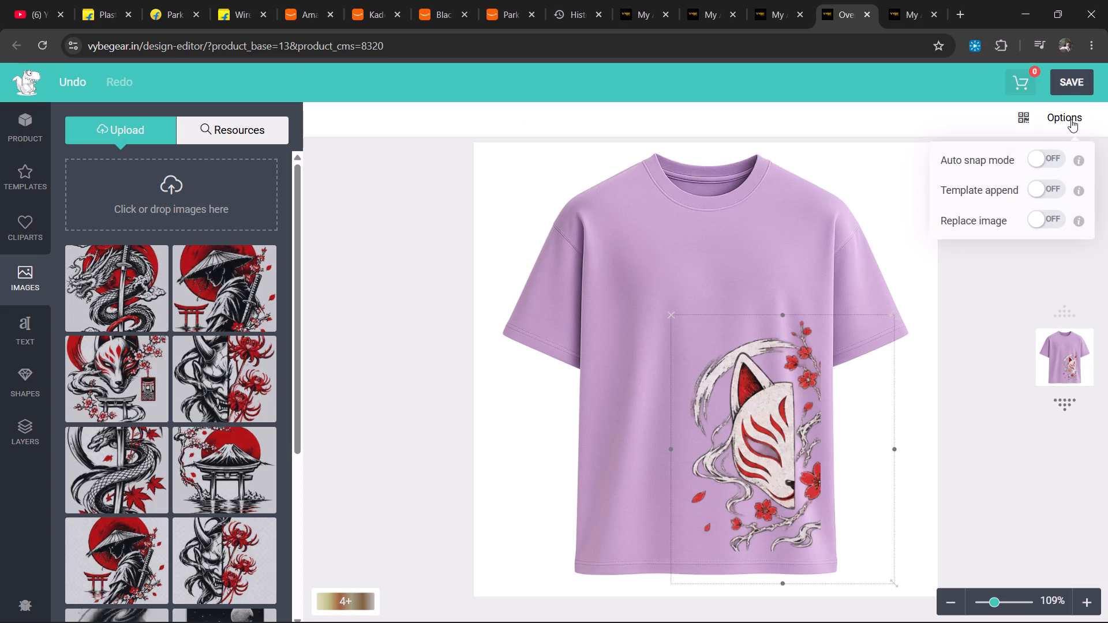
pyautogui.click(1038, 190)
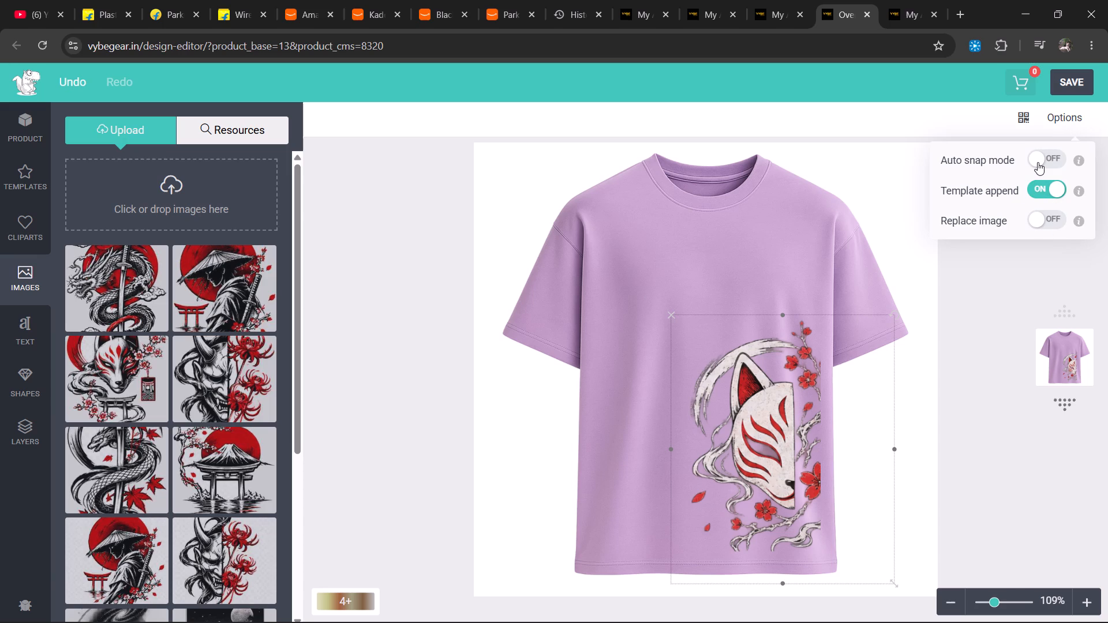
pyautogui.click(1038, 162)
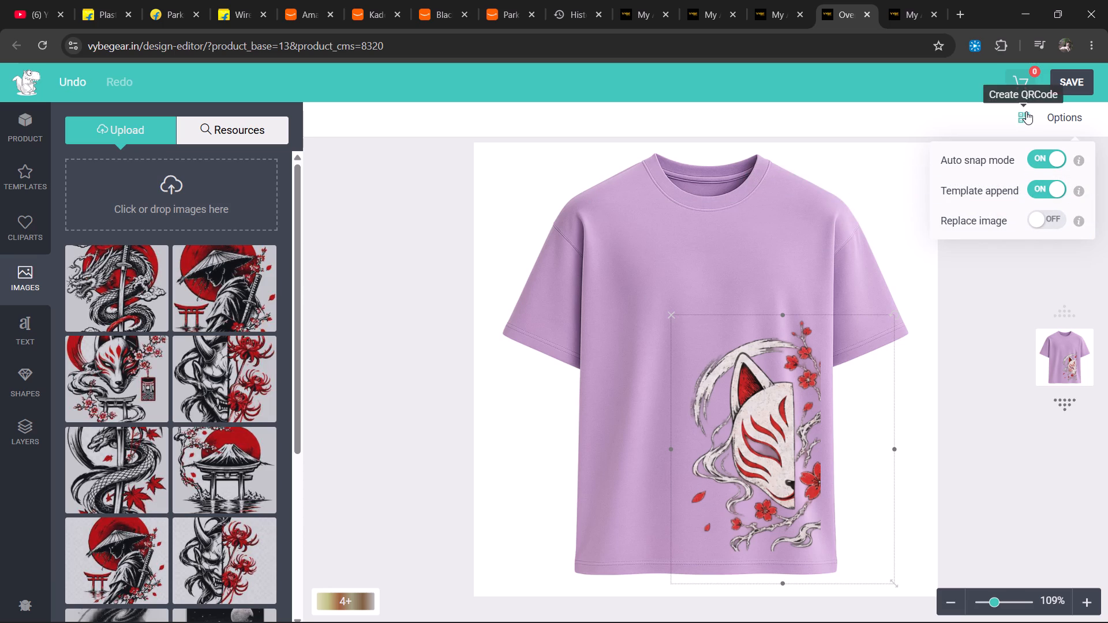
# Save the fox mask T-shirt design, accept the originality and terms confirmation, and submit the design.
pyautogui.click(1084, 78)
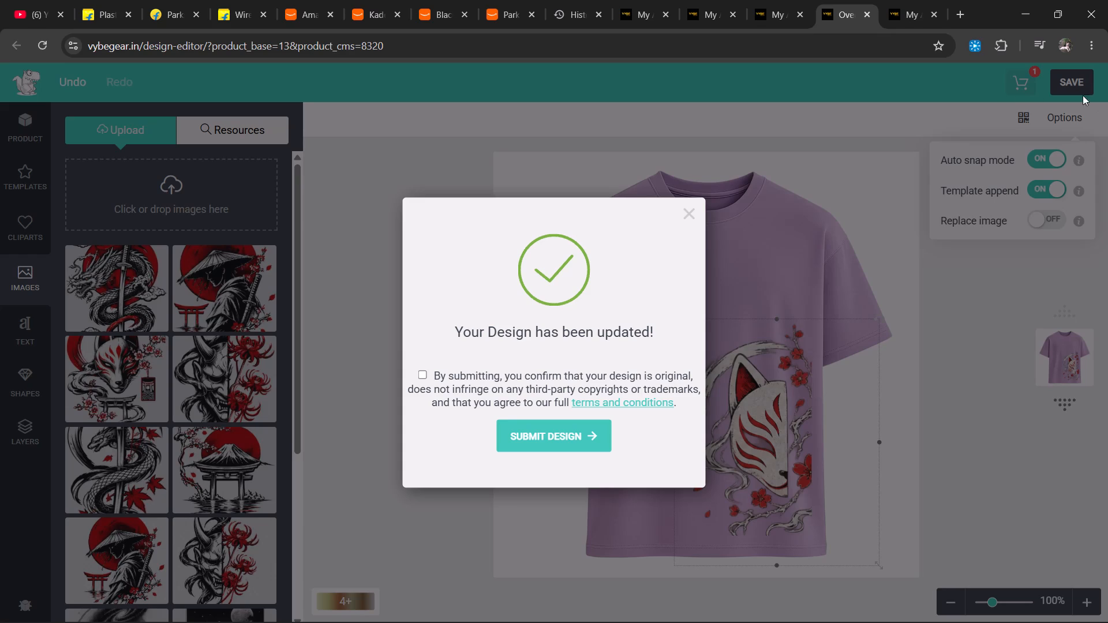
pyautogui.click(432, 380)
pyautogui.click(530, 425)
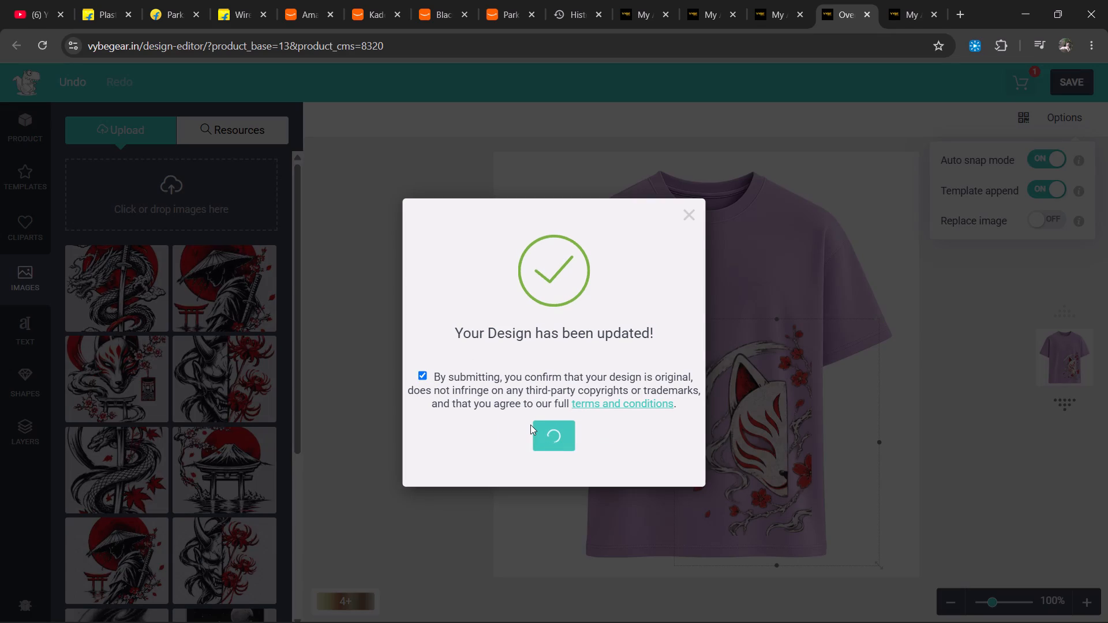
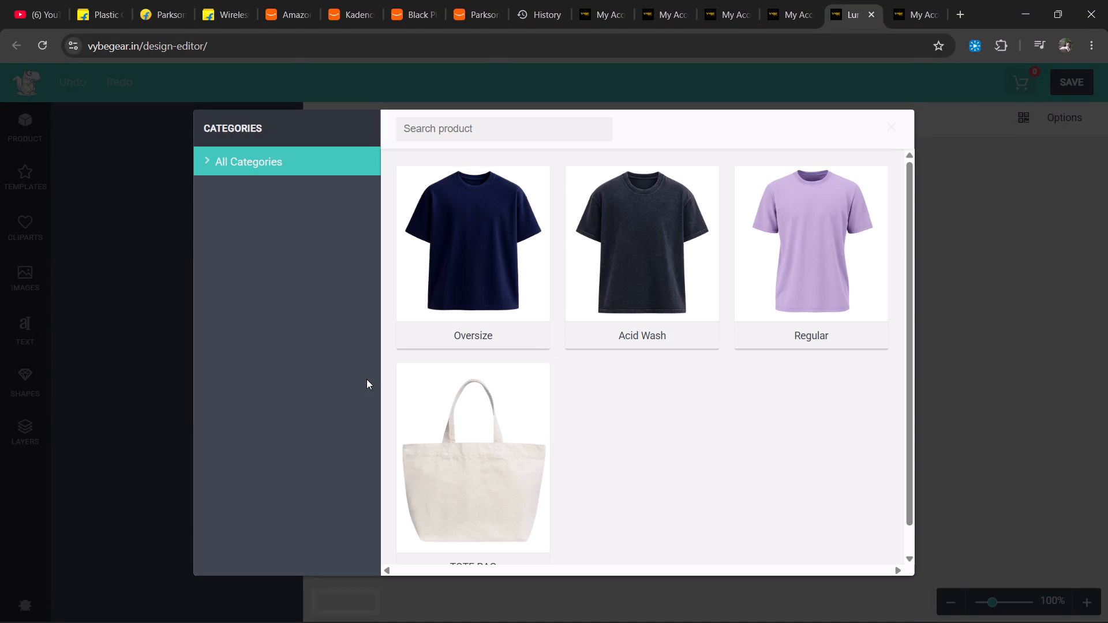
# Choose the Oversize T-shirt as the product for the new design.
pyautogui.click(506, 292)
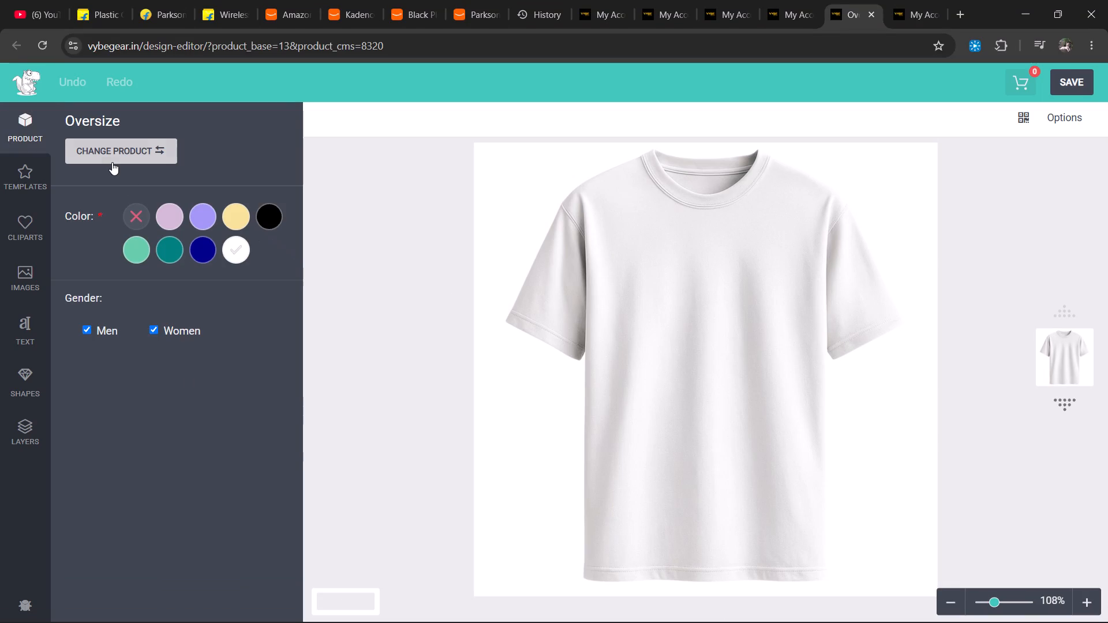
# Place the uploaded half fox mask artwork on the shirt front near the hem on the wearer's left, about 17.9 x 21.6 cm.
pyautogui.click(32, 285)
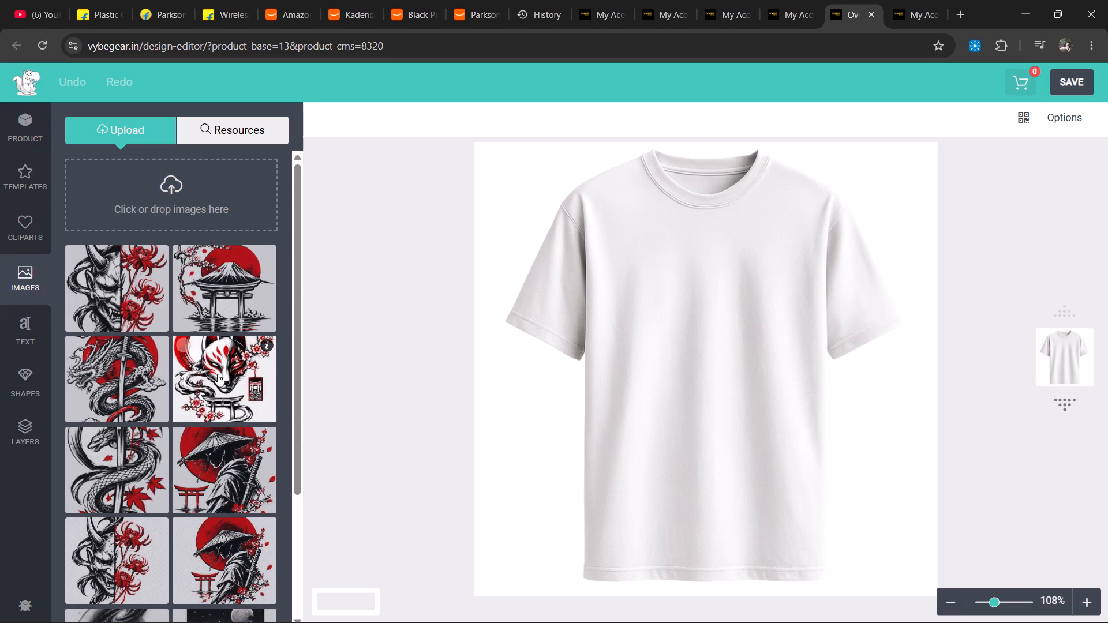
pyautogui.scroll(-5, 218, 374)
pyautogui.moveTo(136, 582); pyautogui.dragTo(650, 494)
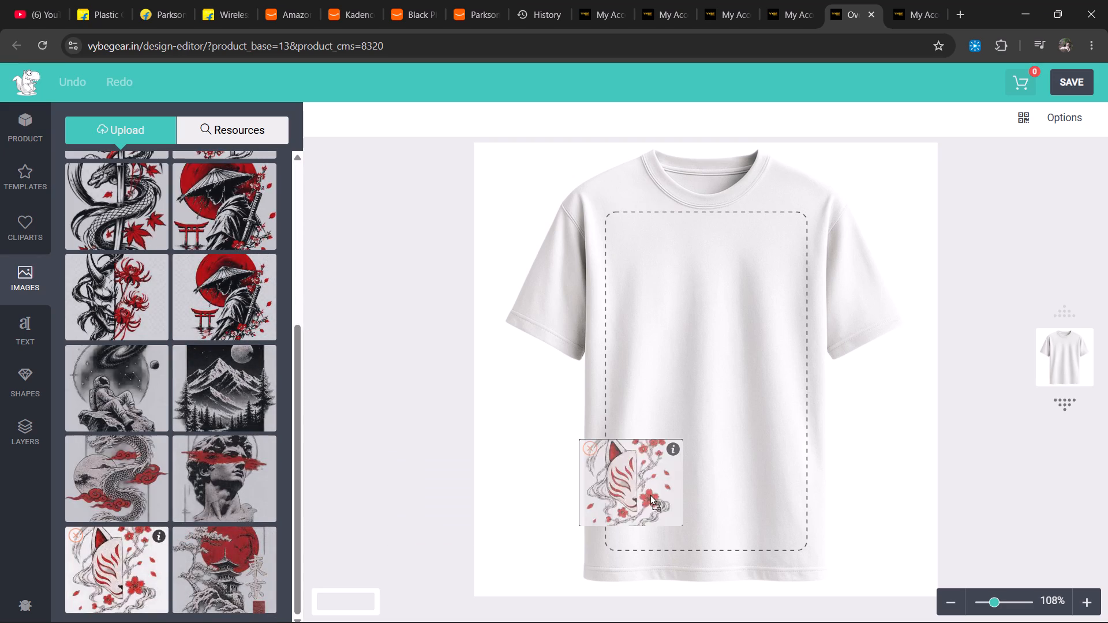
pyautogui.moveTo(650, 494); pyautogui.dragTo(781, 478)
pyautogui.moveTo(780, 491); pyautogui.dragTo(777, 487)
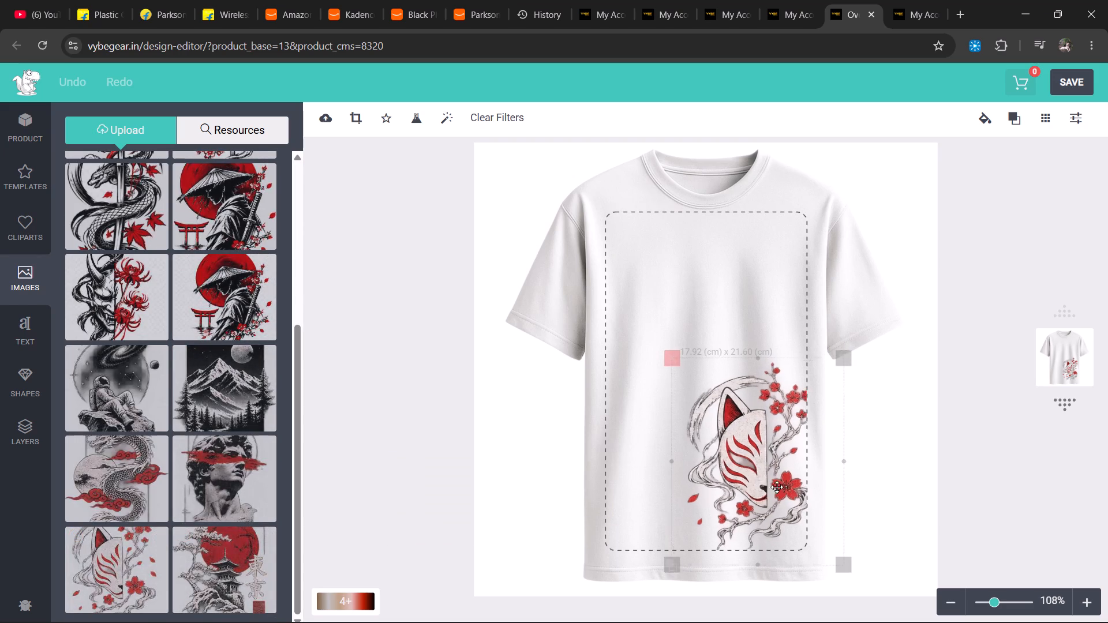
pyautogui.moveTo(777, 487); pyautogui.dragTo(774, 478)
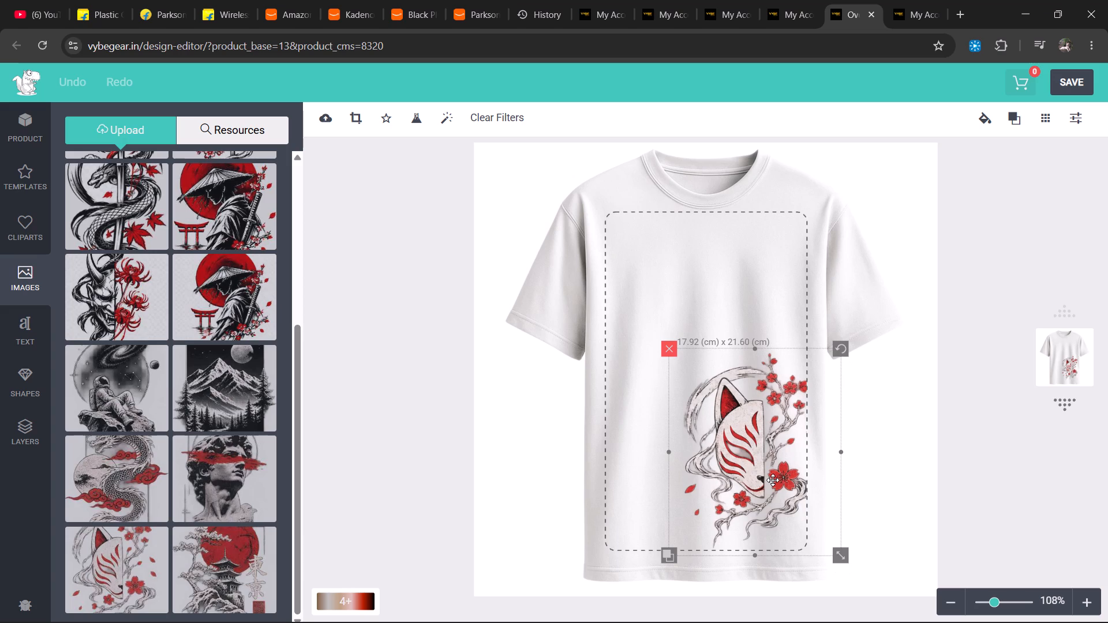
pyautogui.moveTo(773, 480); pyautogui.dragTo(795, 482)
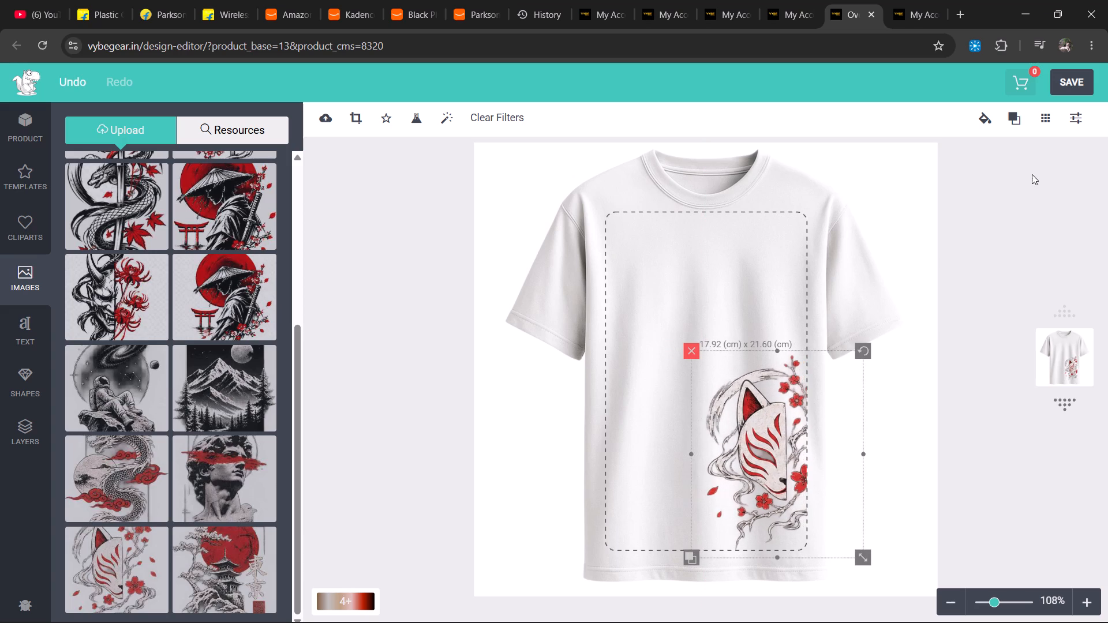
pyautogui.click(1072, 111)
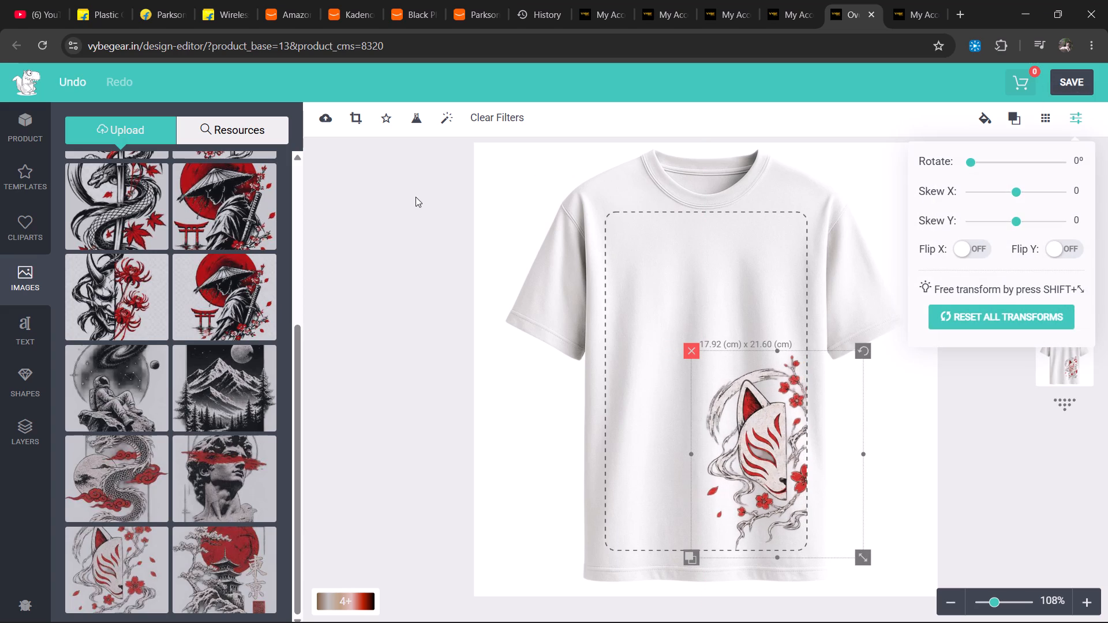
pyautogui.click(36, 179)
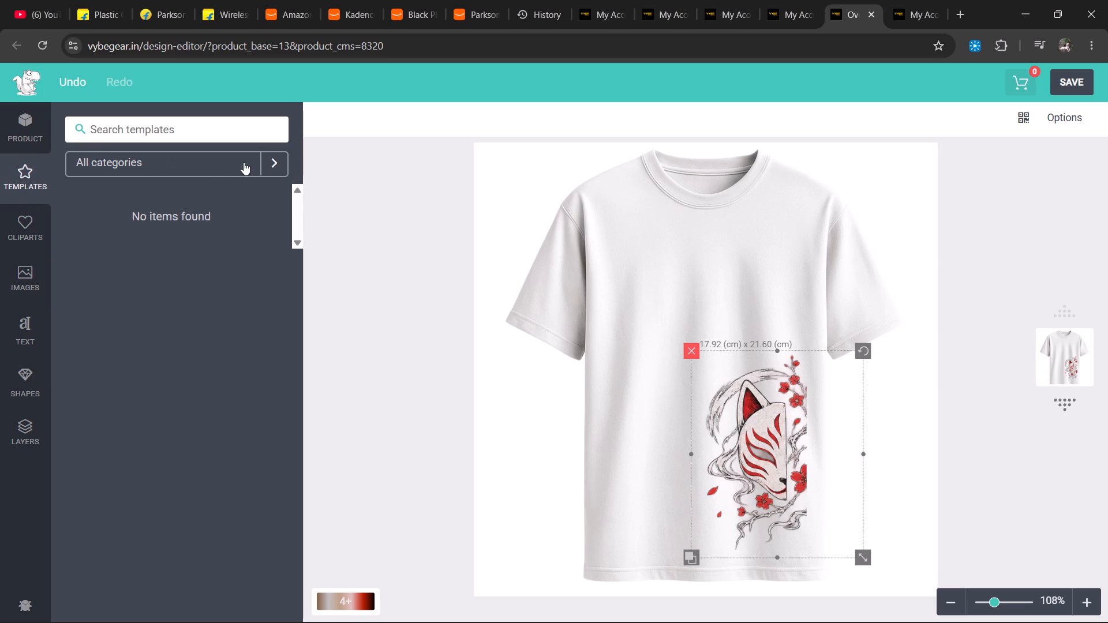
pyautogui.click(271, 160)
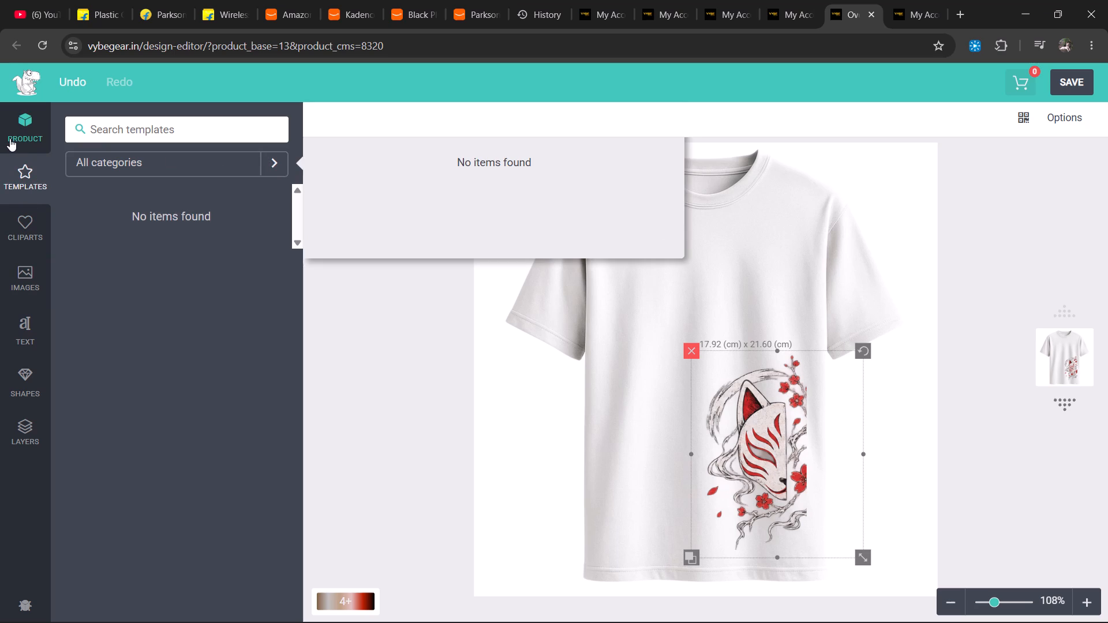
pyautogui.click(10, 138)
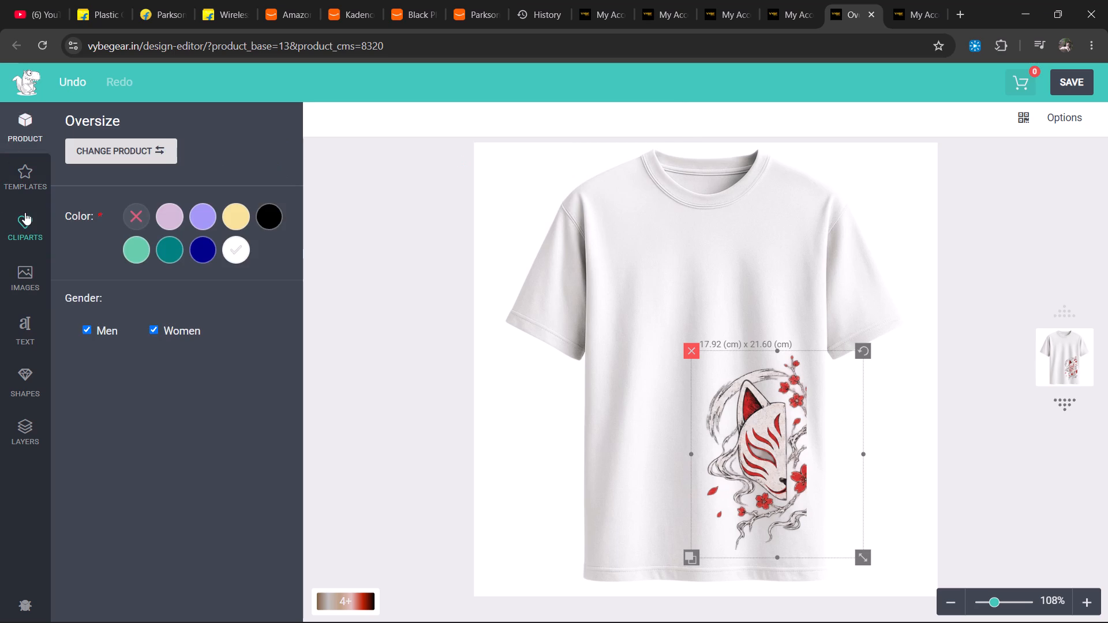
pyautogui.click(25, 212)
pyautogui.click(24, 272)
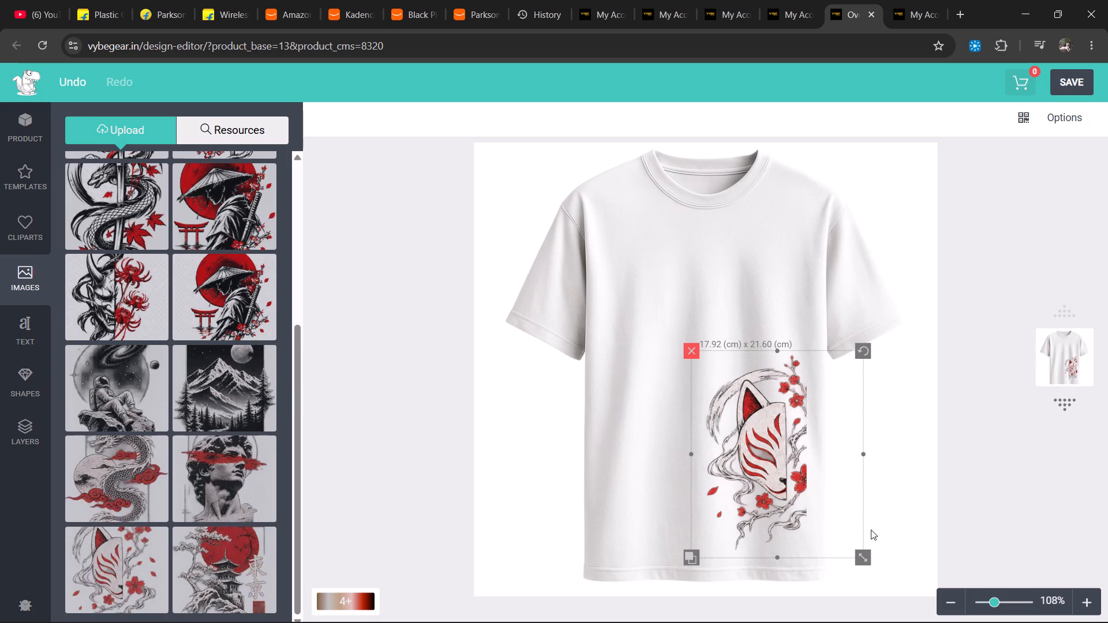
# Enlarge the half fox mask to about 20.4 x 24.6 cm and reposition it near the hem on the wearer's left.
pyautogui.moveTo(864, 557); pyautogui.dragTo(876, 571)
pyautogui.moveTo(744, 535); pyautogui.dragTo(747, 532)
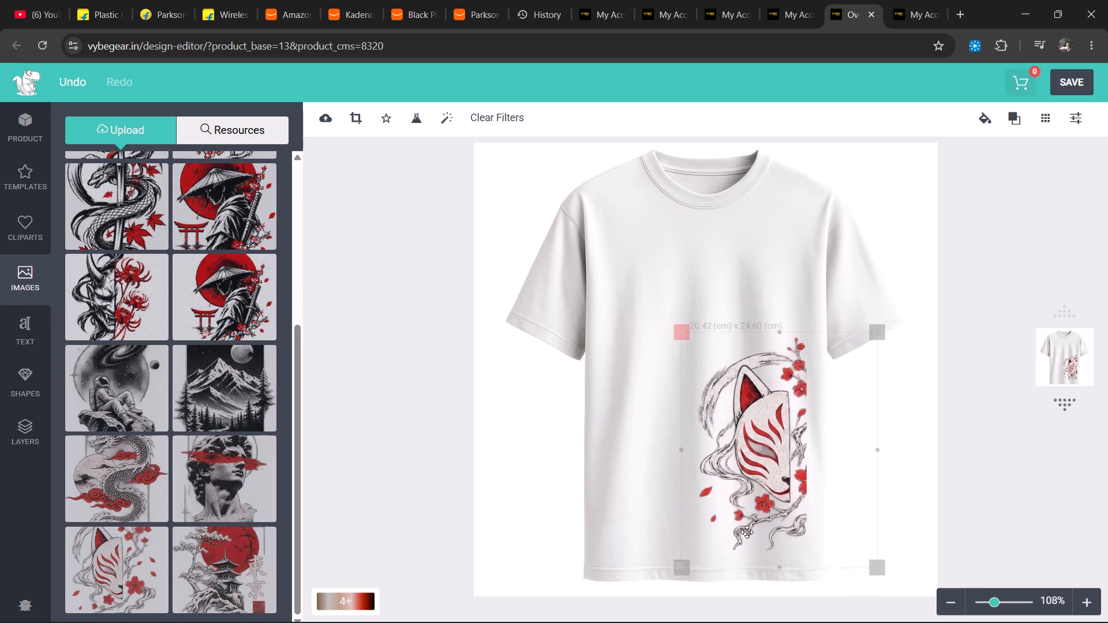
pyautogui.moveTo(747, 532); pyautogui.dragTo(735, 526)
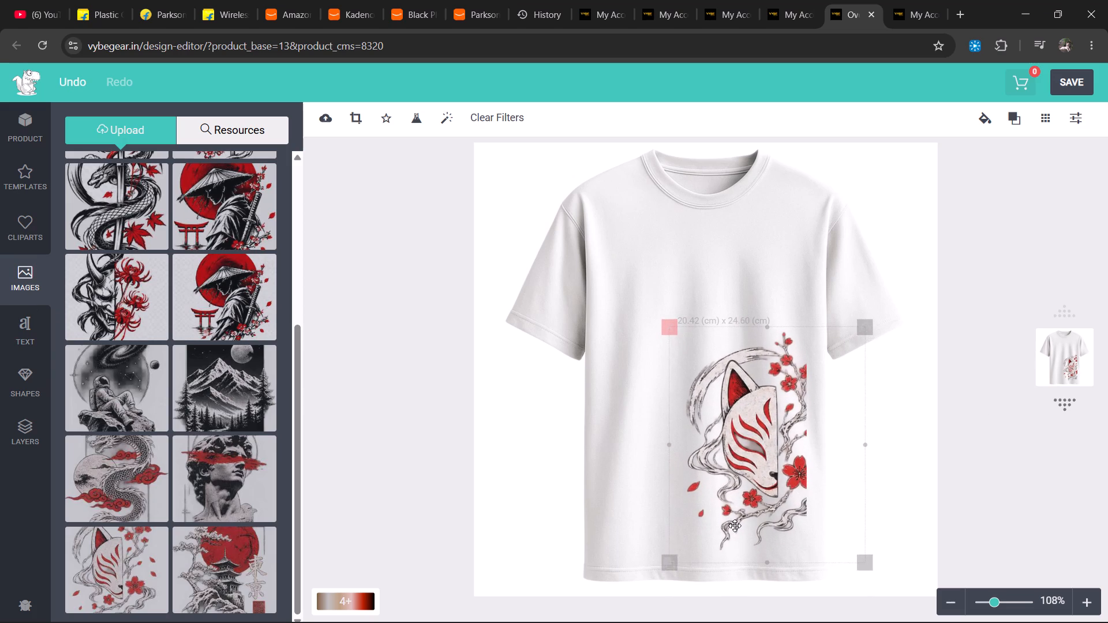
pyautogui.moveTo(735, 526); pyautogui.dragTo(737, 523)
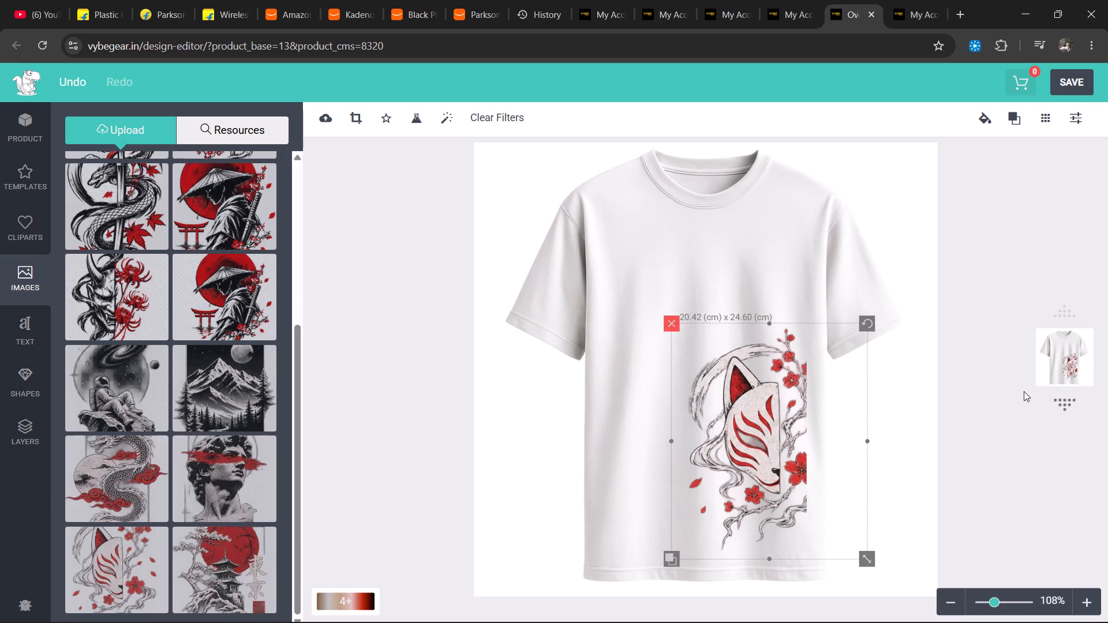
# Place the full fox mask artwork with the torii gate centred on the upper back of the shirt, about 17.9 x 23.5 cm.
pyautogui.click(1062, 399)
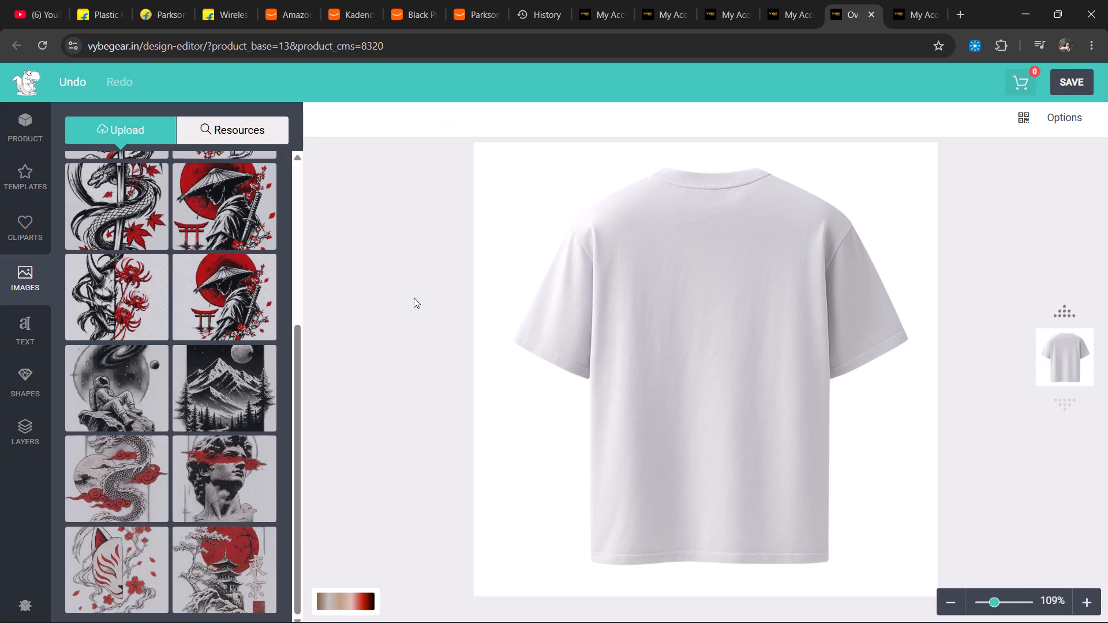
pyautogui.scroll(4, 124, 243)
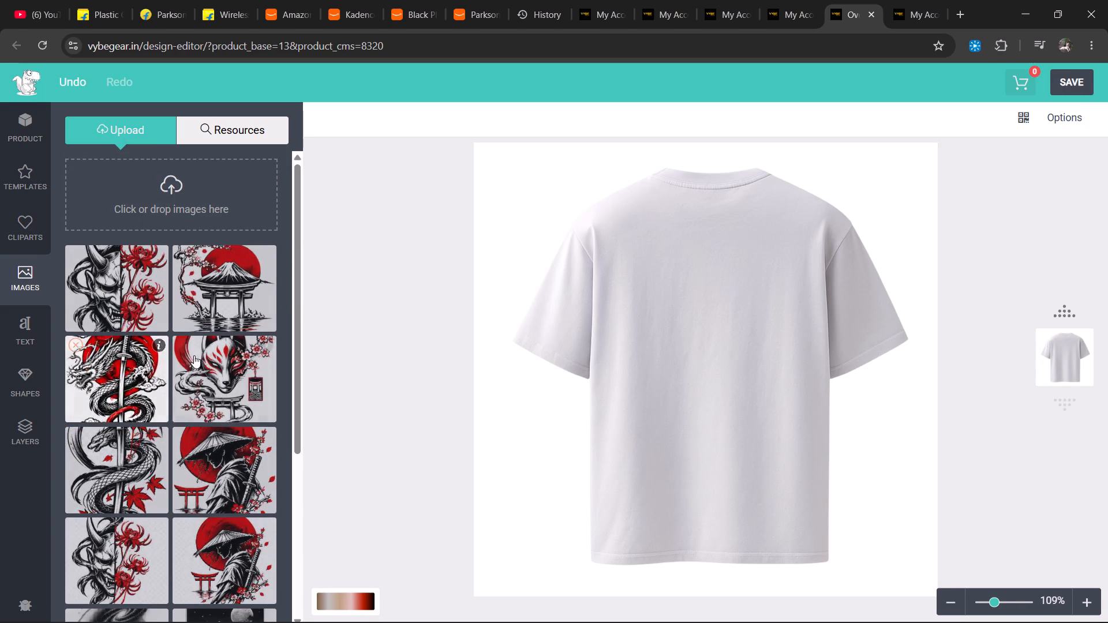
pyautogui.moveTo(193, 357); pyautogui.dragTo(680, 300)
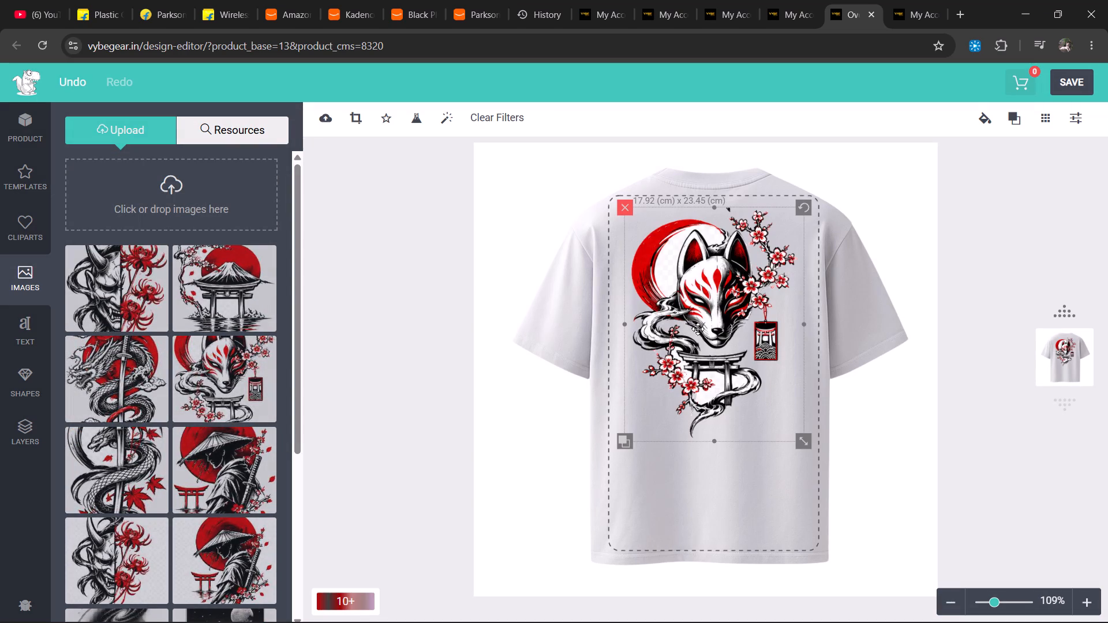
pyautogui.moveTo(704, 333); pyautogui.dragTo(709, 346)
pyautogui.click(709, 361)
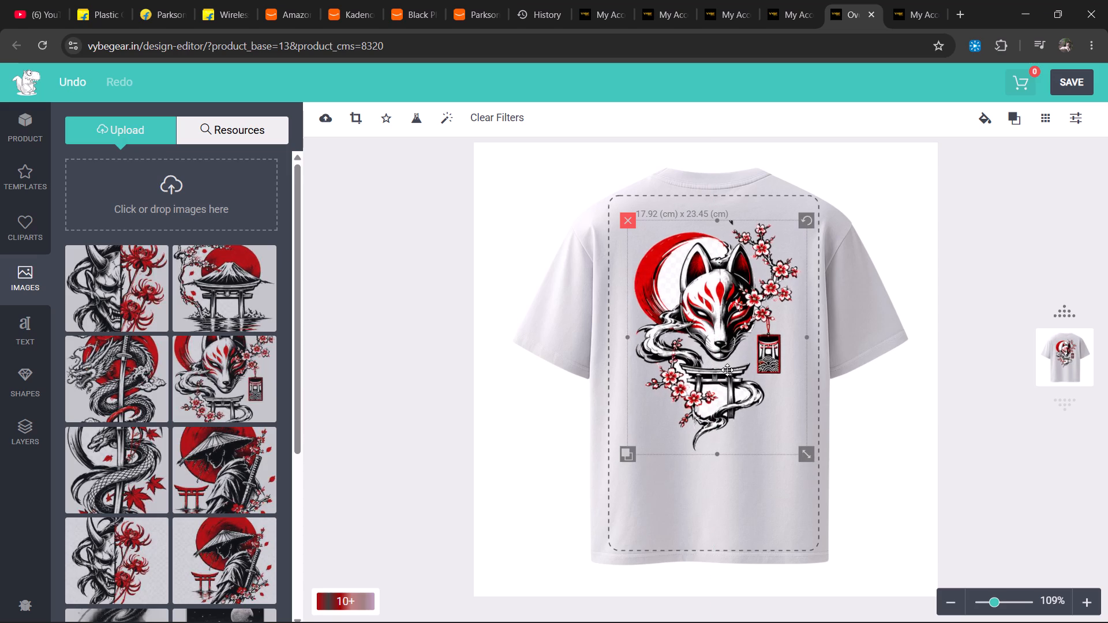
pyautogui.click(727, 370)
pyautogui.click(727, 370)
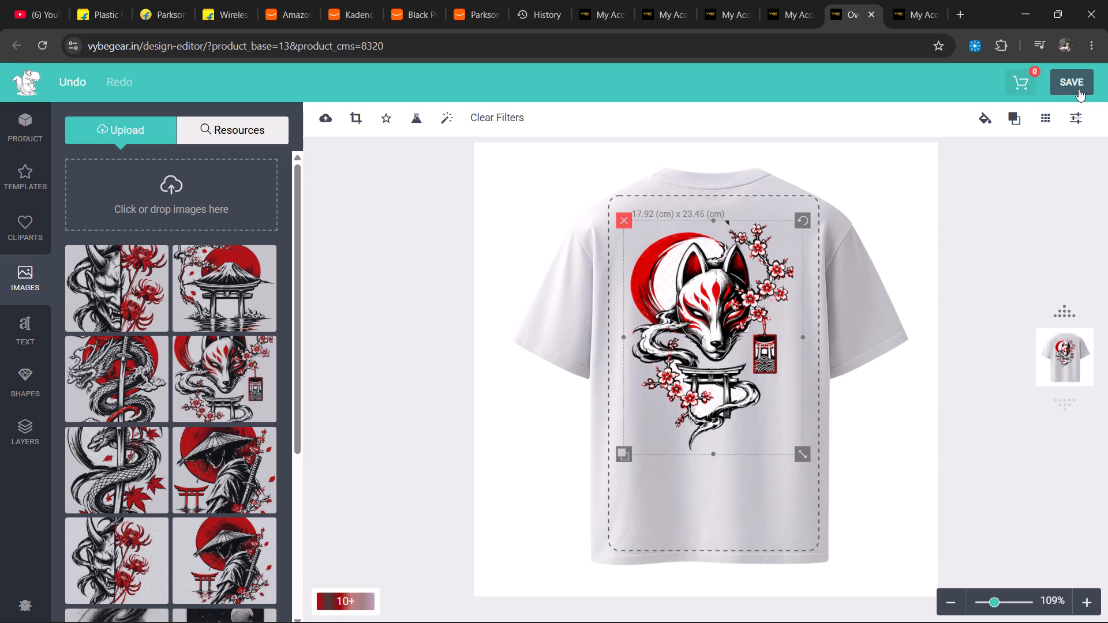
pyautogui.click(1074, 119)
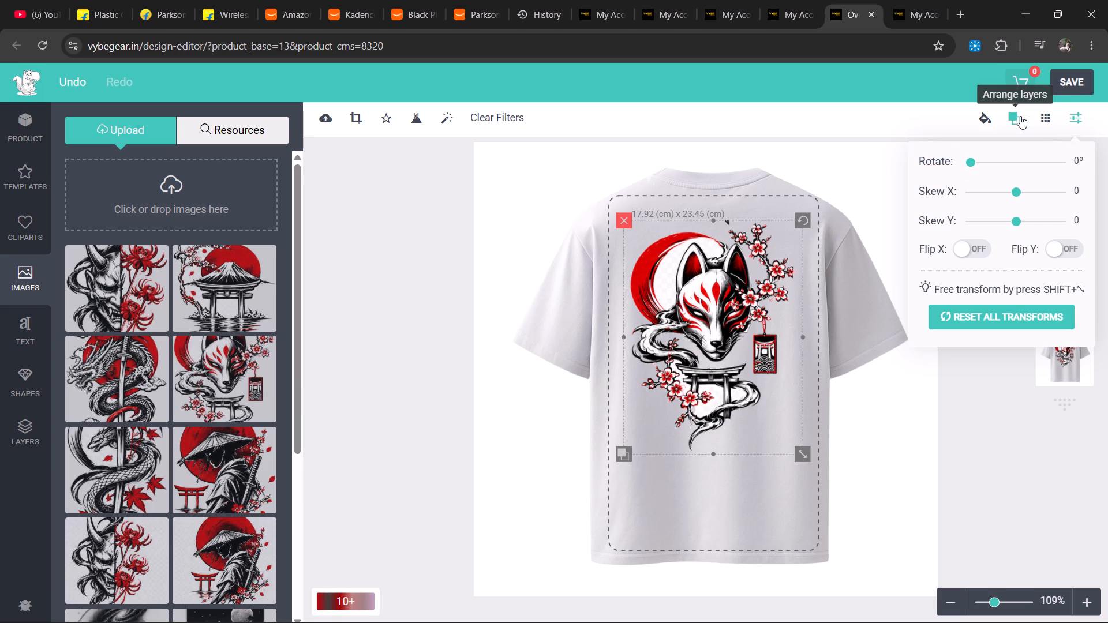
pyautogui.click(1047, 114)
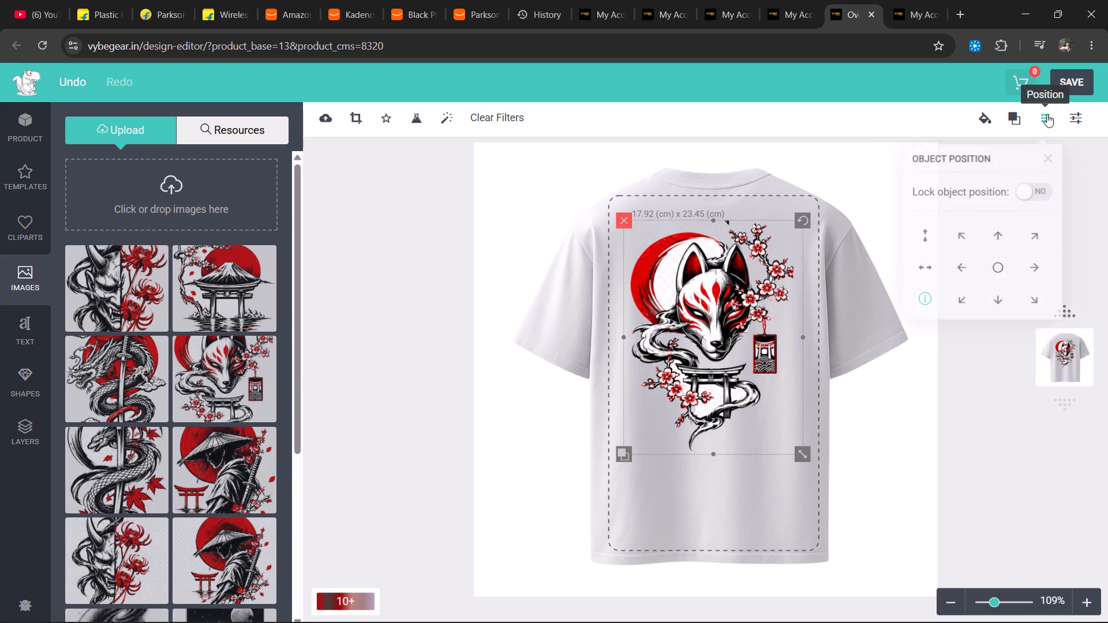
# Fill the fox mask artwork on the back with orange #f4511e and reopen its fill options.
pyautogui.click(983, 118)
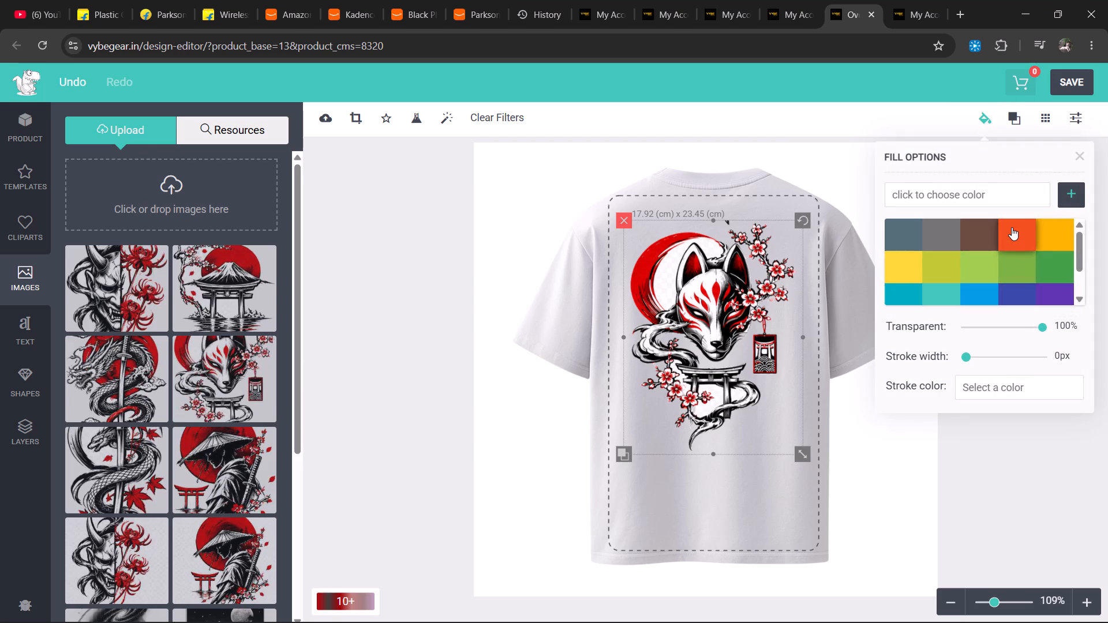
pyautogui.click(1012, 227)
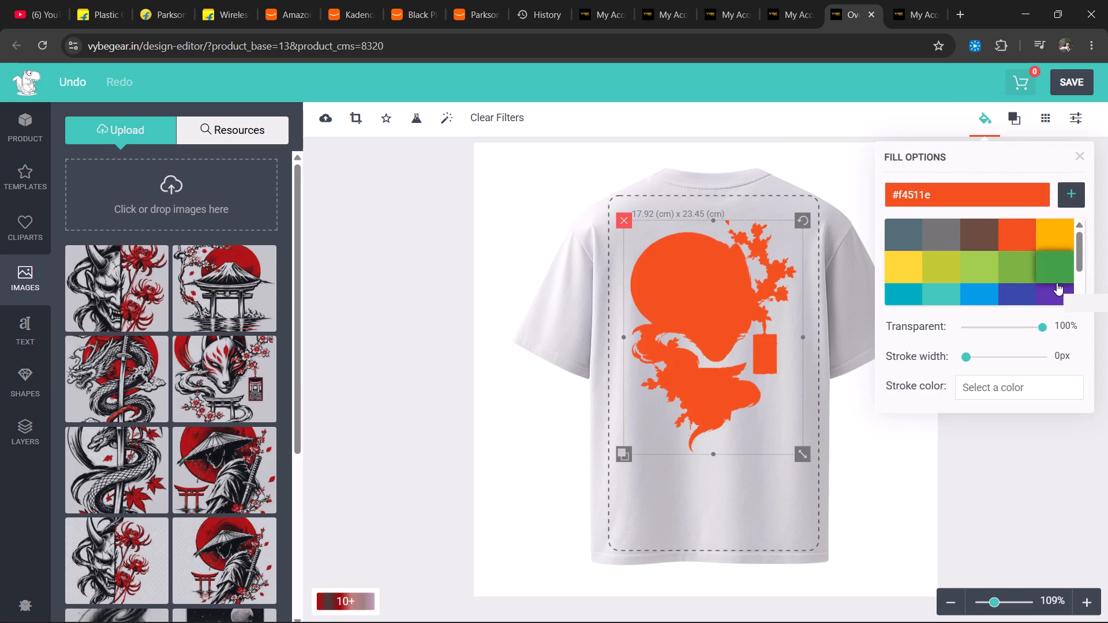
pyautogui.click(1077, 153)
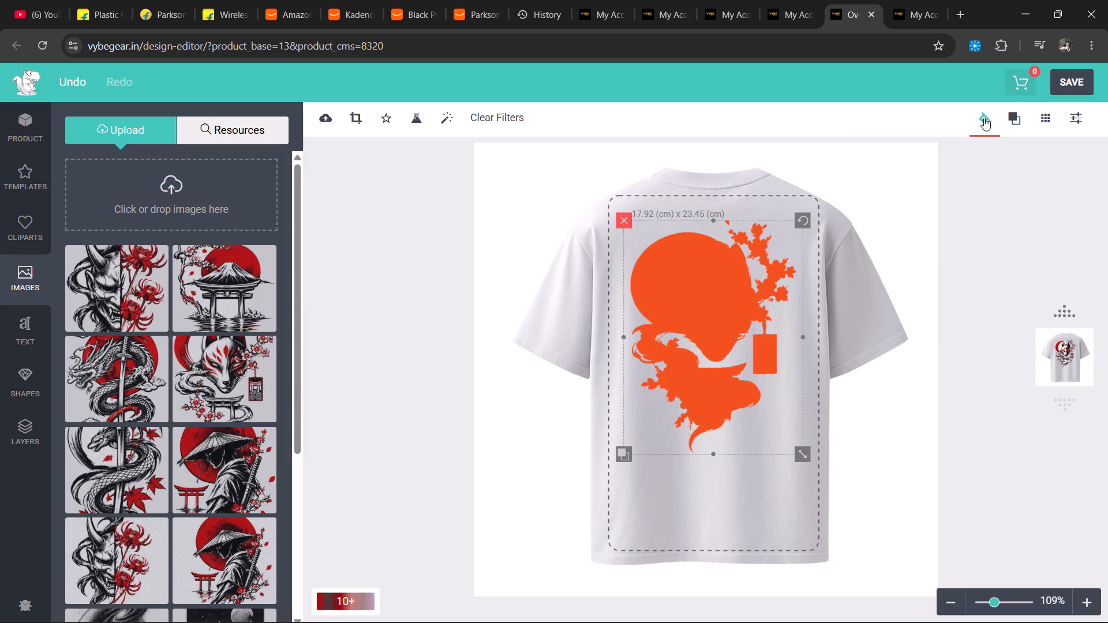
pyautogui.click(989, 119)
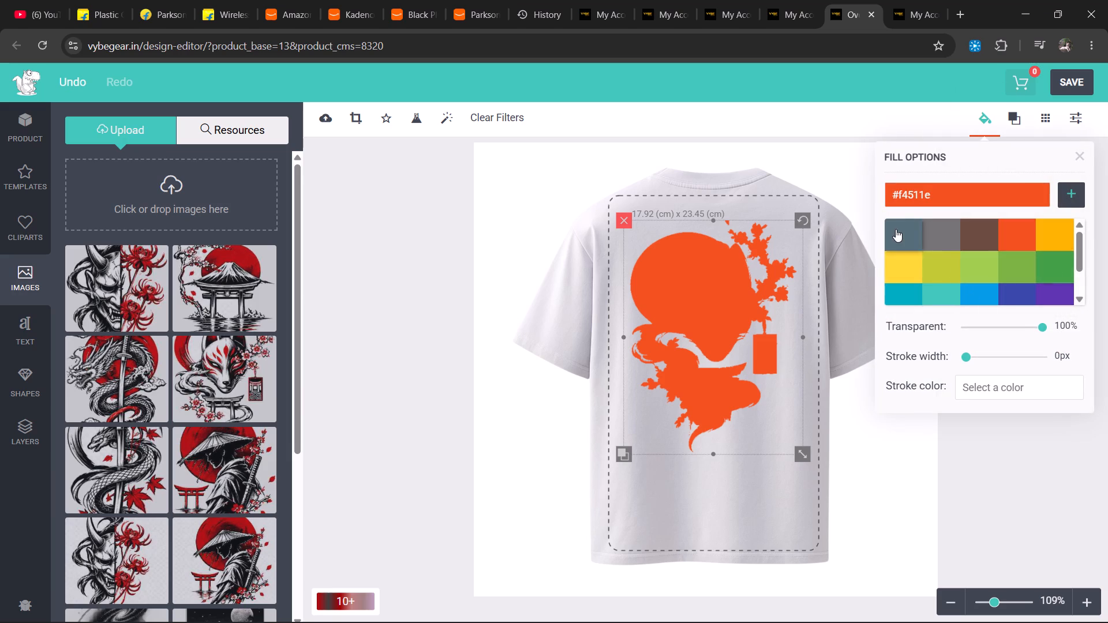
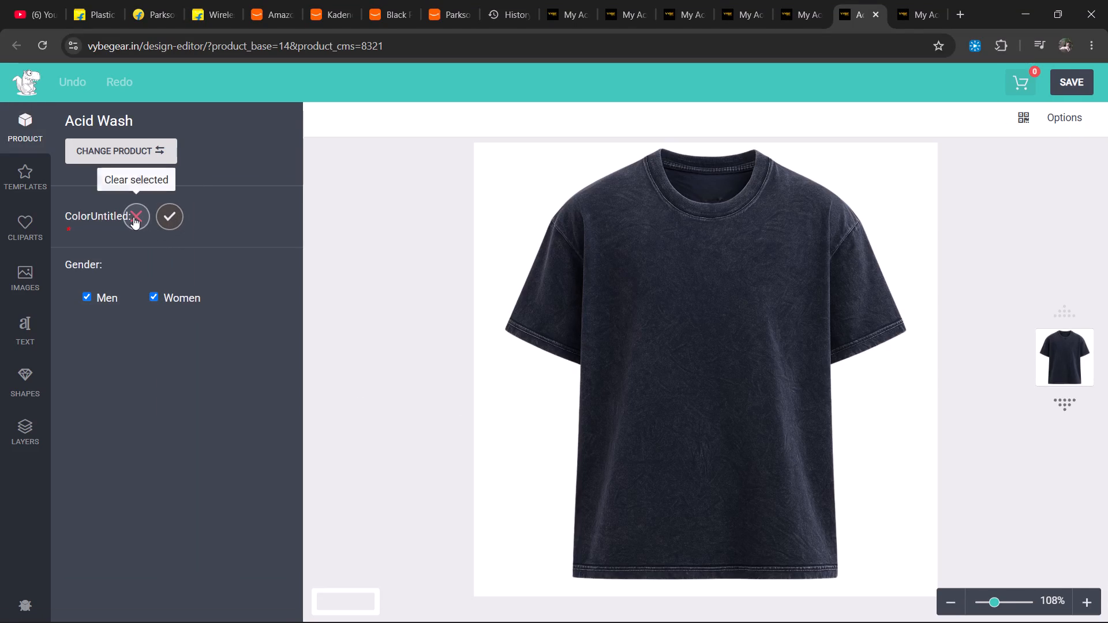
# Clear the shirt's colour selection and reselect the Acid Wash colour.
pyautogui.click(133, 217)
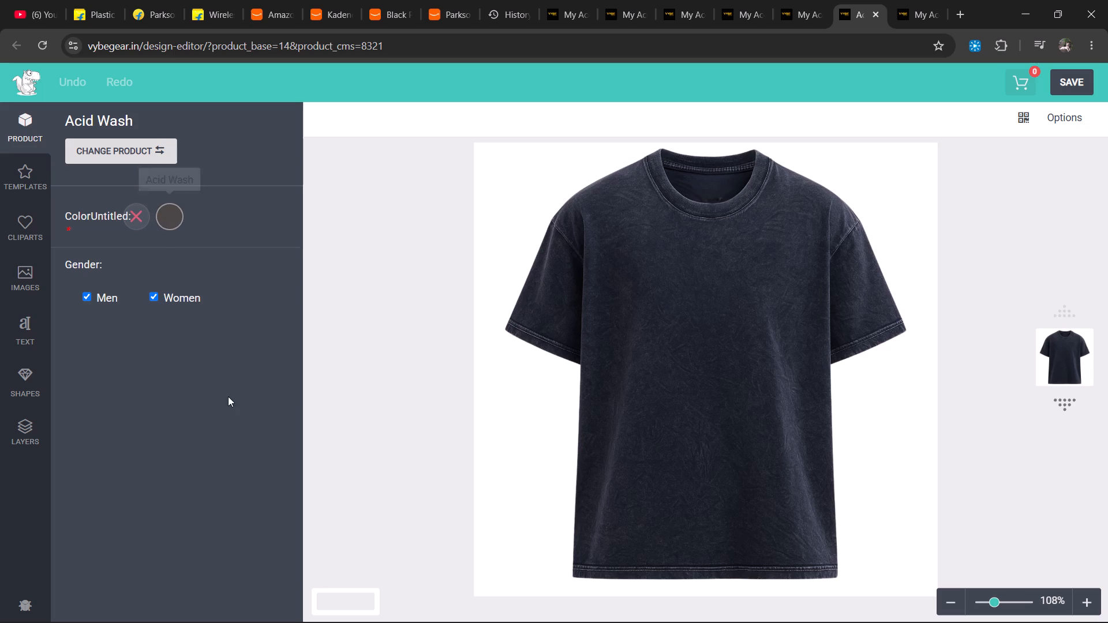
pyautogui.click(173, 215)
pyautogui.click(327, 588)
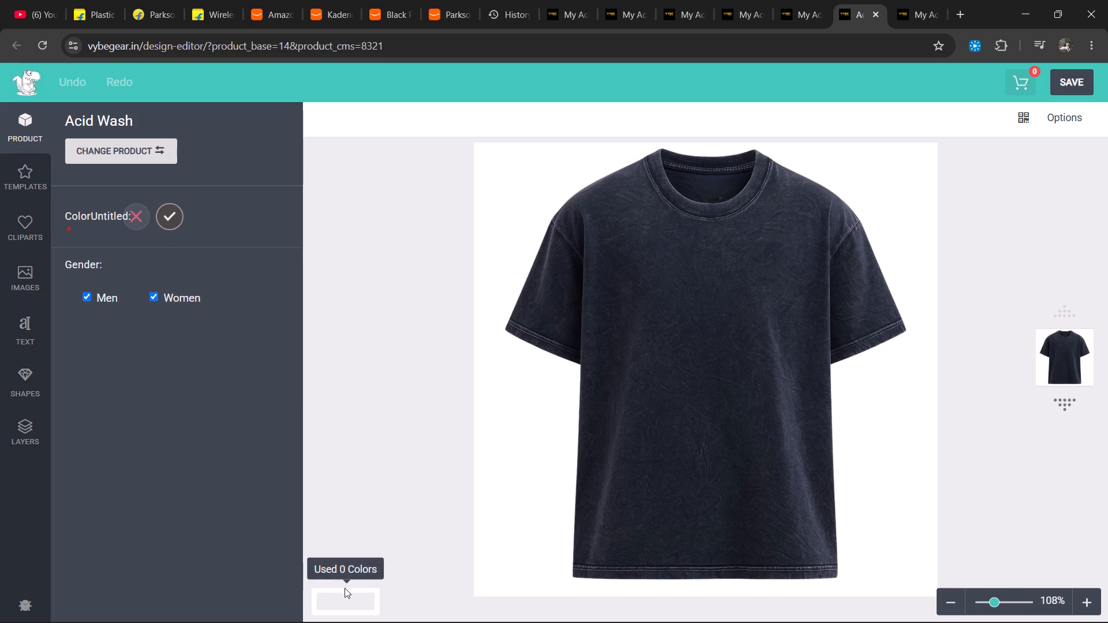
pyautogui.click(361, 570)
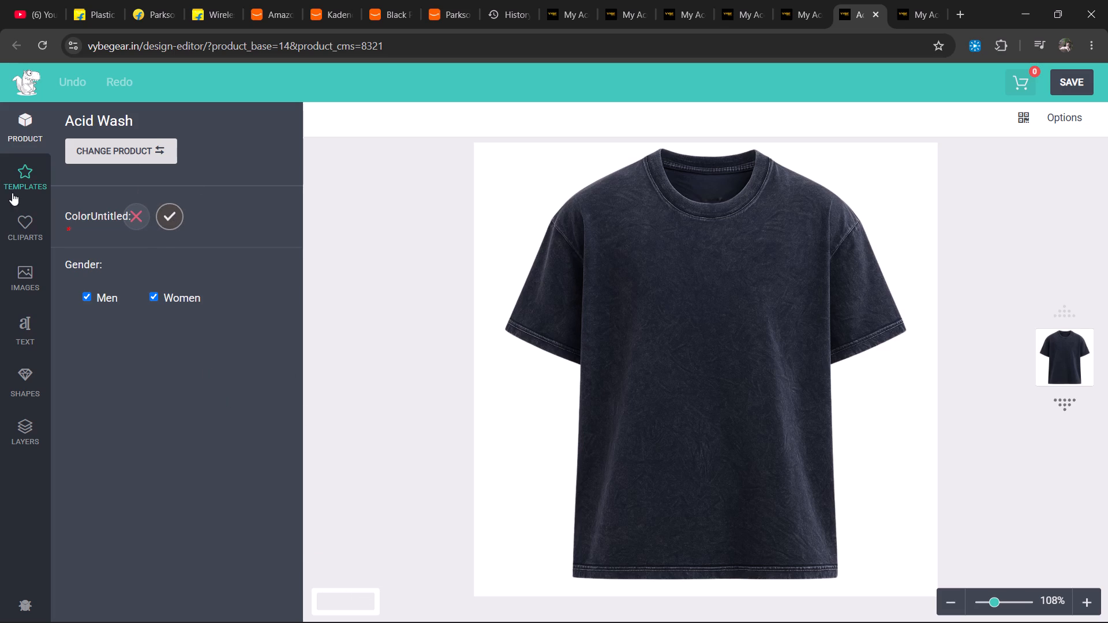
# Place the uploaded serpent, katana and red maple leaf artwork on the shirt front, about 16.3 x 26.9 cm.
pyautogui.click(36, 181)
pyautogui.click(36, 254)
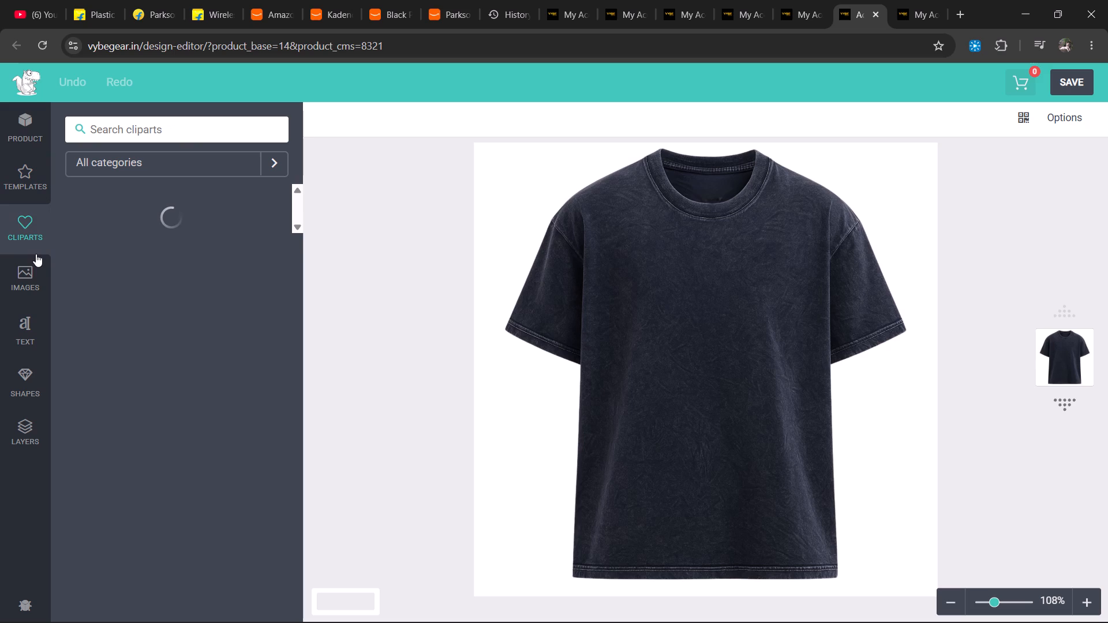
pyautogui.click(36, 274)
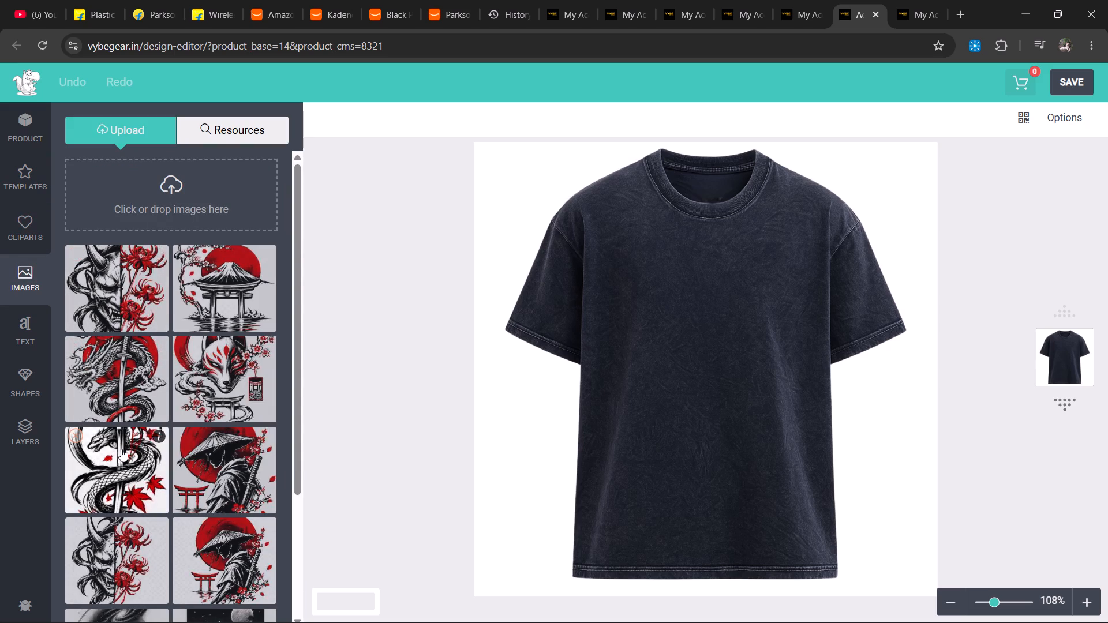
pyautogui.moveTo(125, 446); pyautogui.dragTo(123, 446)
pyautogui.moveTo(123, 446); pyautogui.dragTo(709, 313)
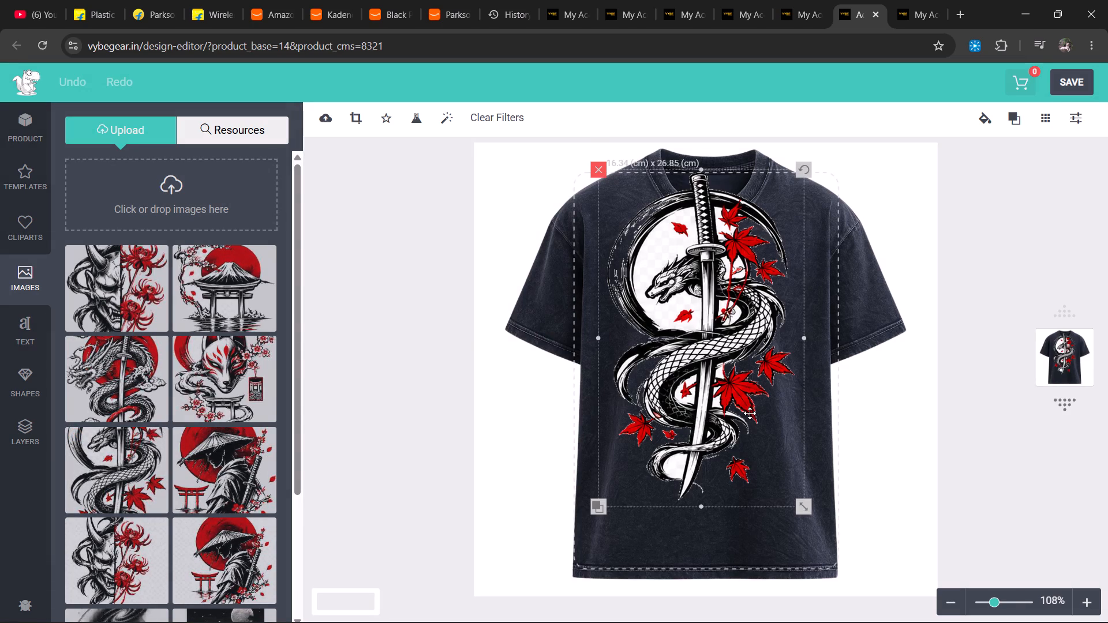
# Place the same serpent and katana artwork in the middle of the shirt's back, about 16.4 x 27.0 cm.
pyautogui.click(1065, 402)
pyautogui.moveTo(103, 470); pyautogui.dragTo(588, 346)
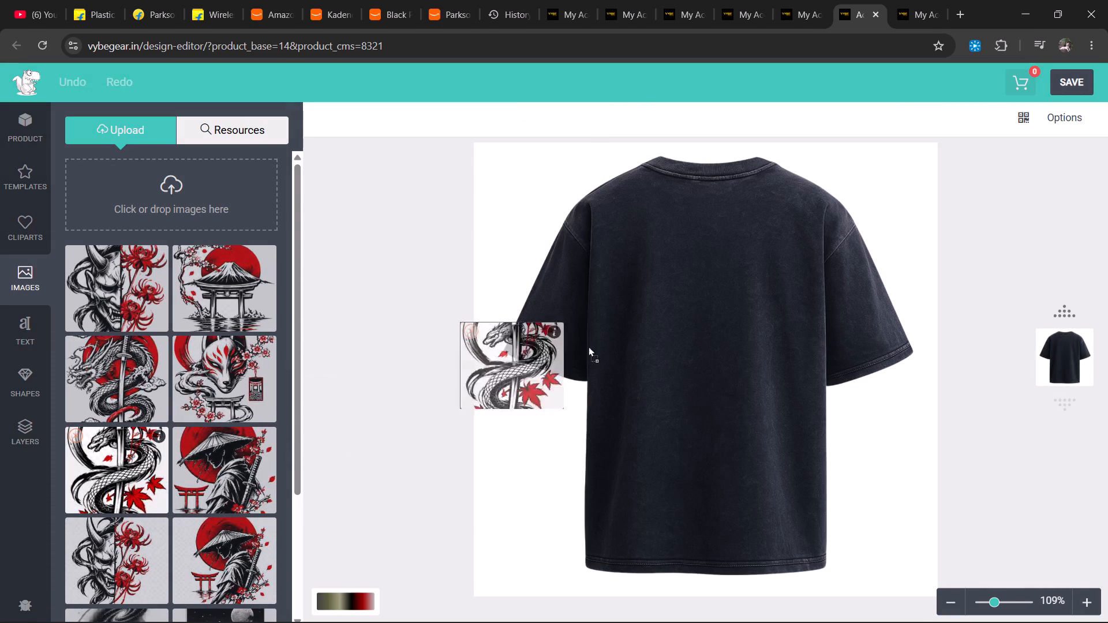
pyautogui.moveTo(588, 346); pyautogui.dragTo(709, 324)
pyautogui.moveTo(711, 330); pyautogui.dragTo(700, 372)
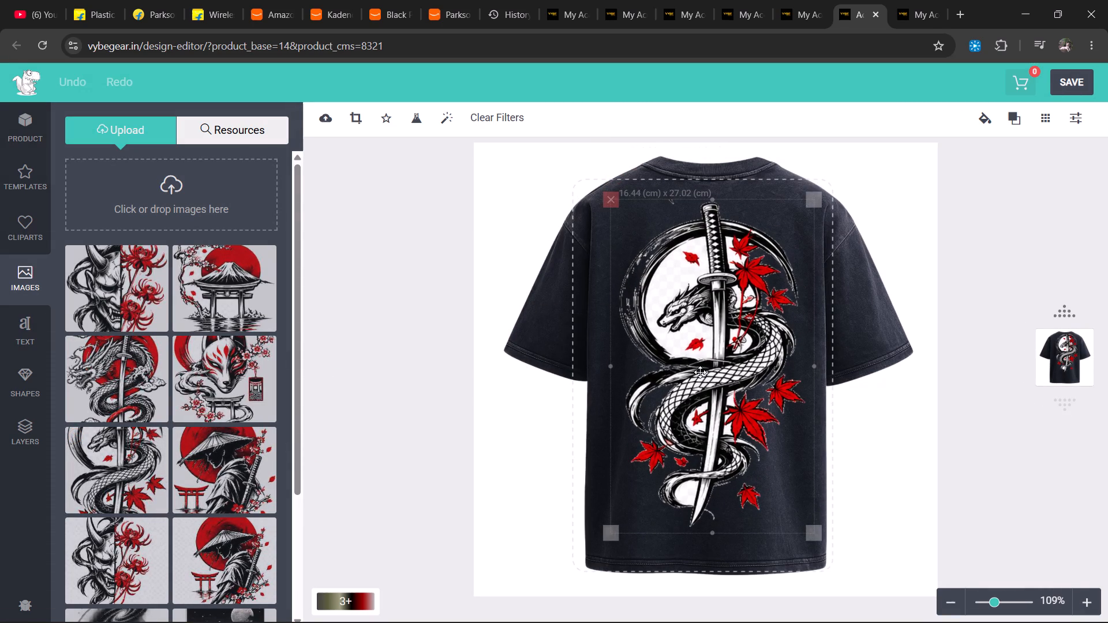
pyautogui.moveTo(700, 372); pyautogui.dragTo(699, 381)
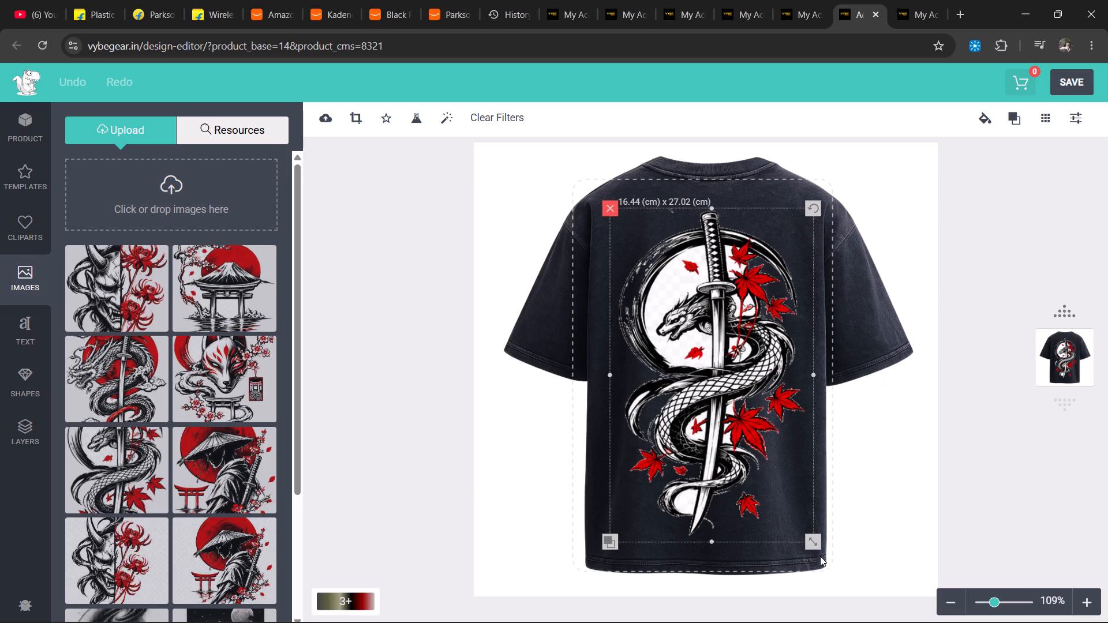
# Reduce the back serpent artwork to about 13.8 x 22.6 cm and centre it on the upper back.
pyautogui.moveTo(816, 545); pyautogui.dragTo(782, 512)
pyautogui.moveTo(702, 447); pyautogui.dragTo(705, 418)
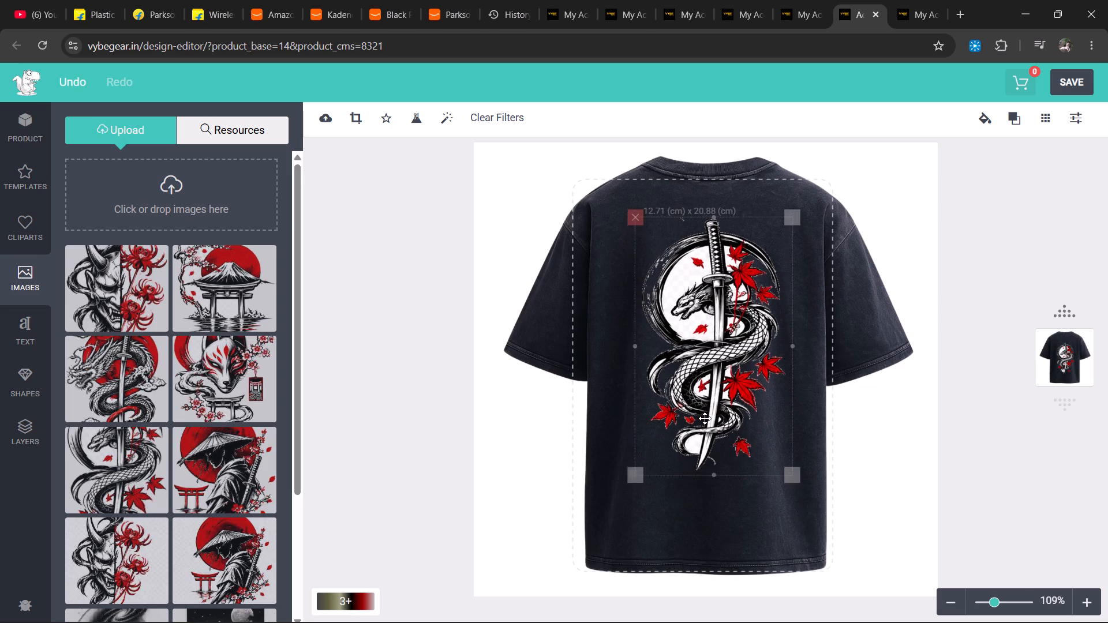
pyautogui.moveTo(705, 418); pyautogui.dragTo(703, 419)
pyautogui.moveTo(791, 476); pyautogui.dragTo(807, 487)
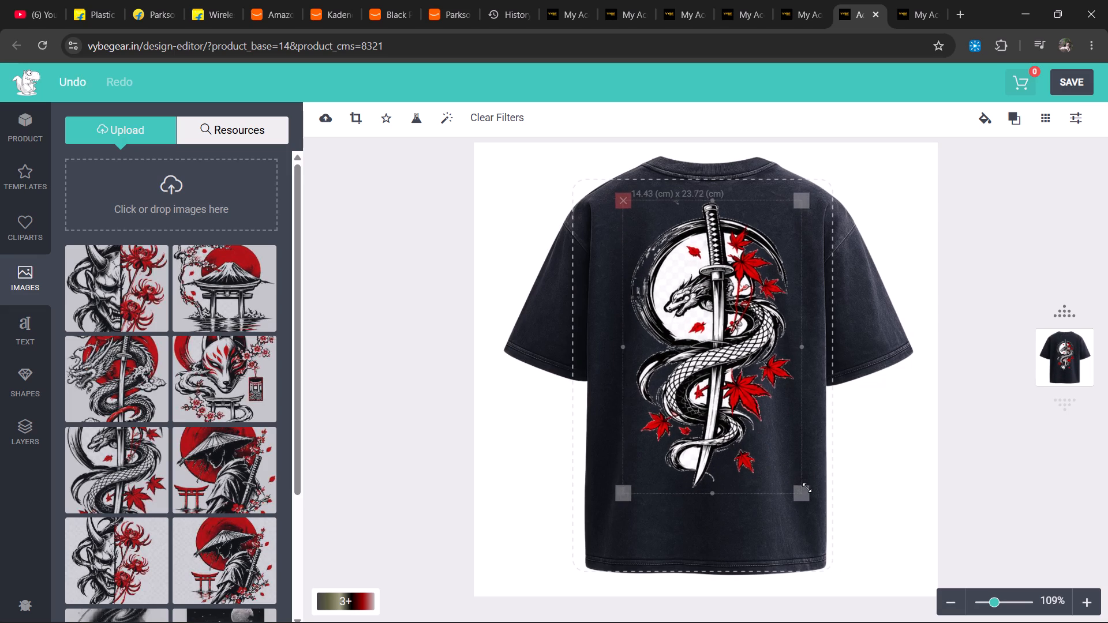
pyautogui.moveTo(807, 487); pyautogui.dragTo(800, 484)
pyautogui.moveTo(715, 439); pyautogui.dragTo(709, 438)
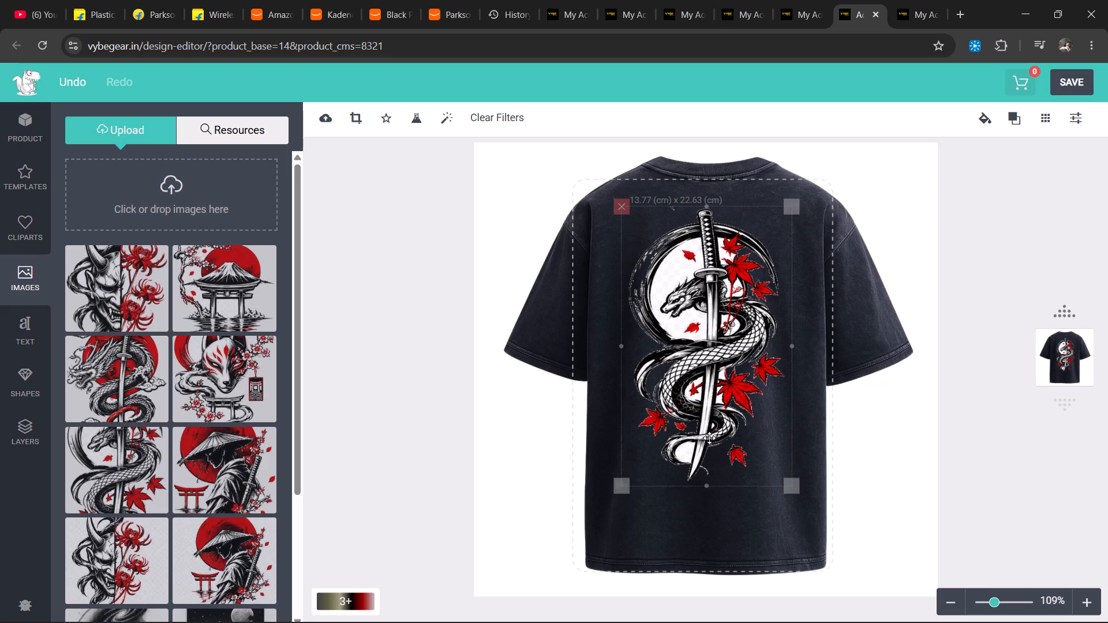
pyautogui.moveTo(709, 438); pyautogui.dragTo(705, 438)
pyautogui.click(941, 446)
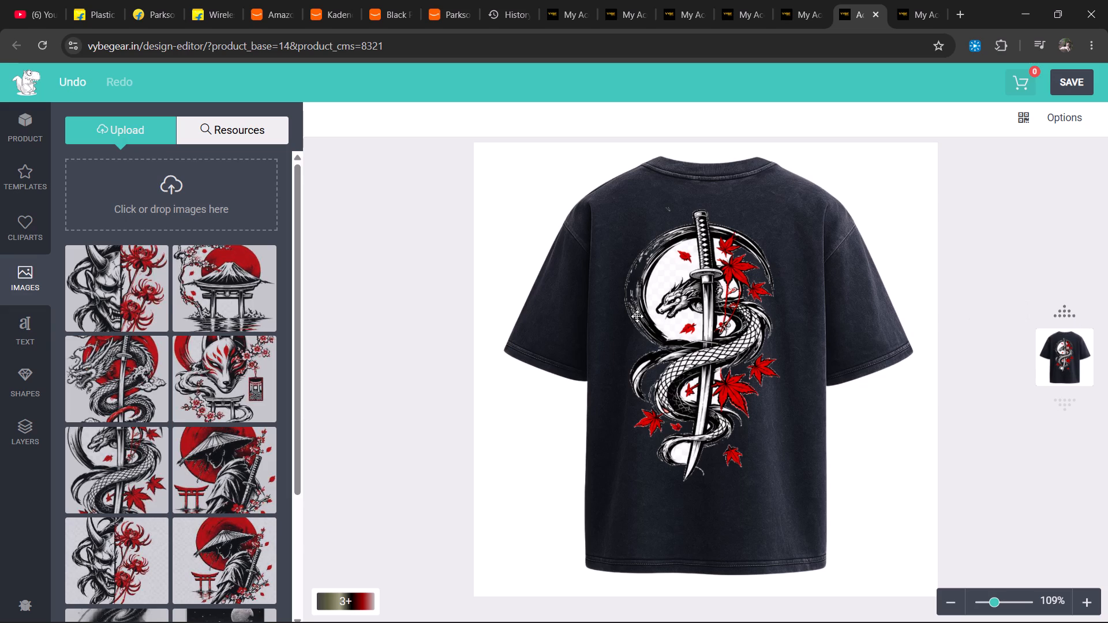
# Add the uploaded dragon, katana and red sun artwork to the lower back of the shirt, about 17.9 x 21.8 cm.
pyautogui.moveTo(103, 372); pyautogui.dragTo(656, 356)
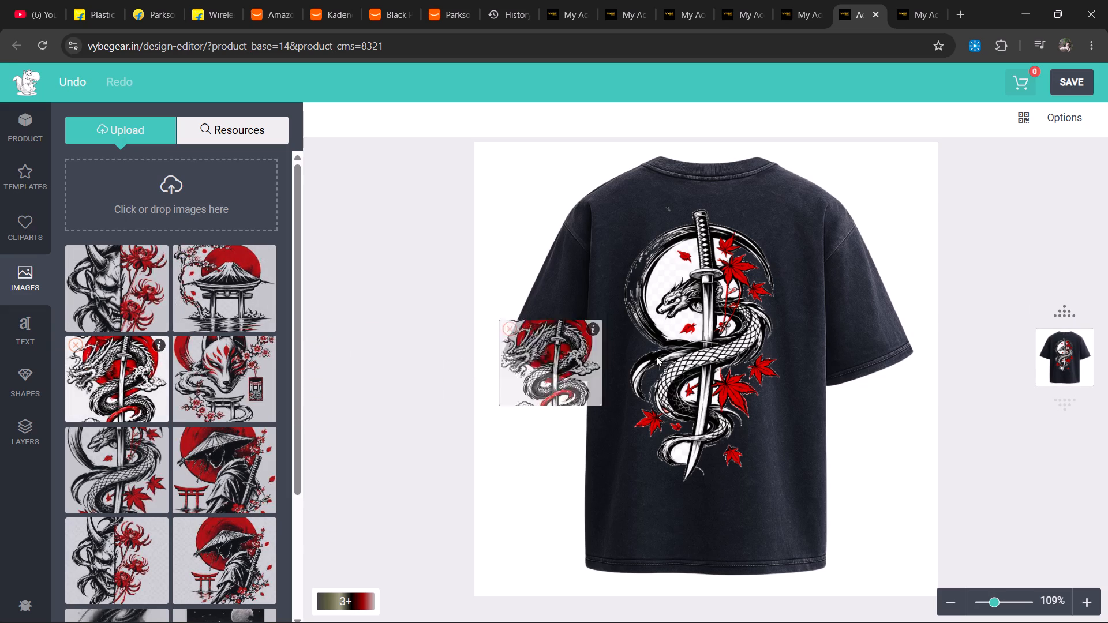
pyautogui.moveTo(656, 356); pyautogui.dragTo(690, 355)
pyautogui.moveTo(732, 324); pyautogui.dragTo(749, 434)
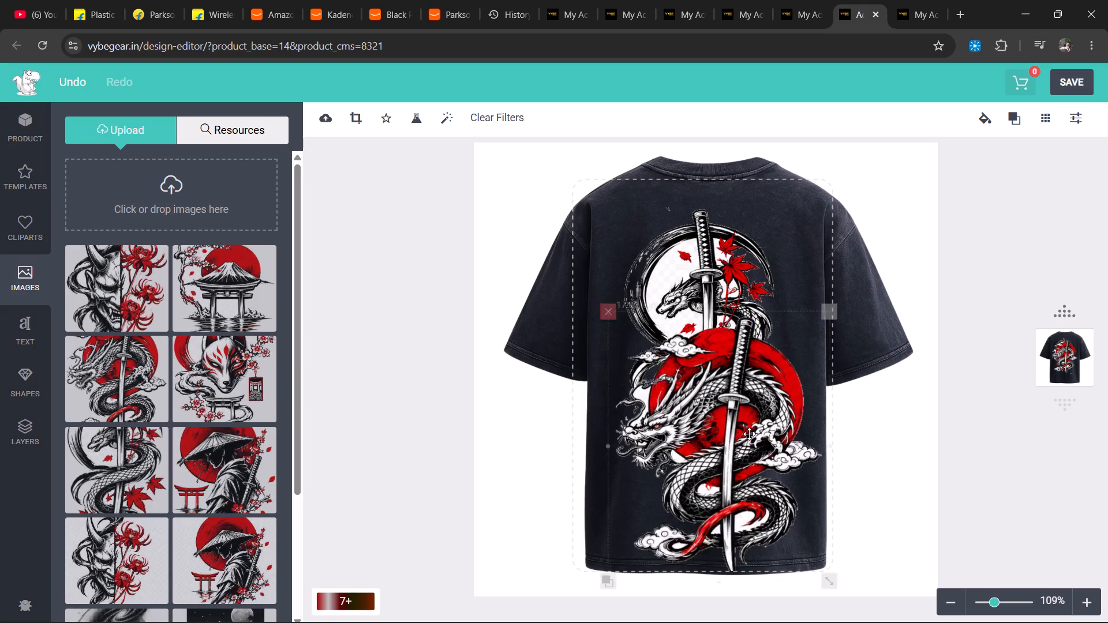
pyautogui.moveTo(749, 434); pyautogui.dragTo(747, 459)
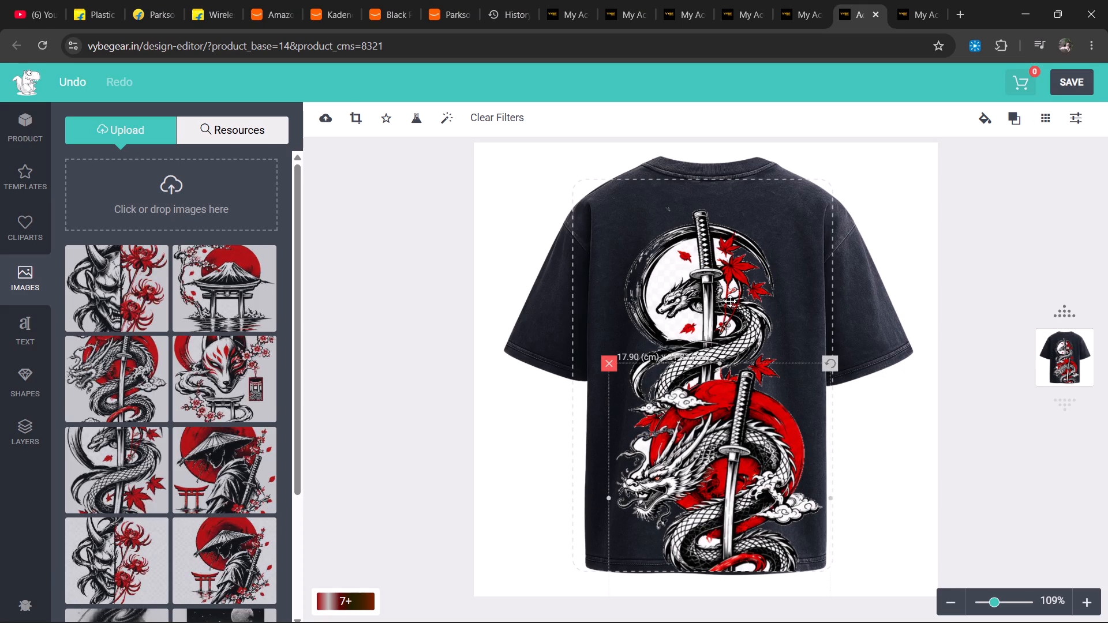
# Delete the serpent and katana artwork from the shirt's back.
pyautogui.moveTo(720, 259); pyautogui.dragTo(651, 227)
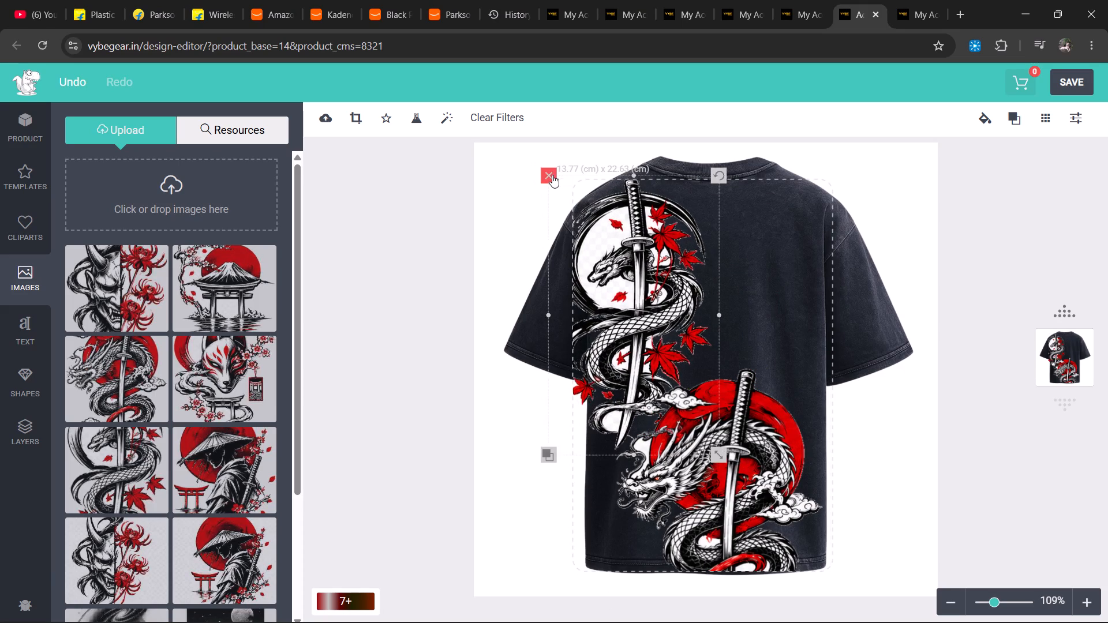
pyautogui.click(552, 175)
# Centre the dragon artwork on the upper back and enlarge it to about 18.7 x 22.8 cm.
pyautogui.moveTo(736, 451); pyautogui.dragTo(716, 300)
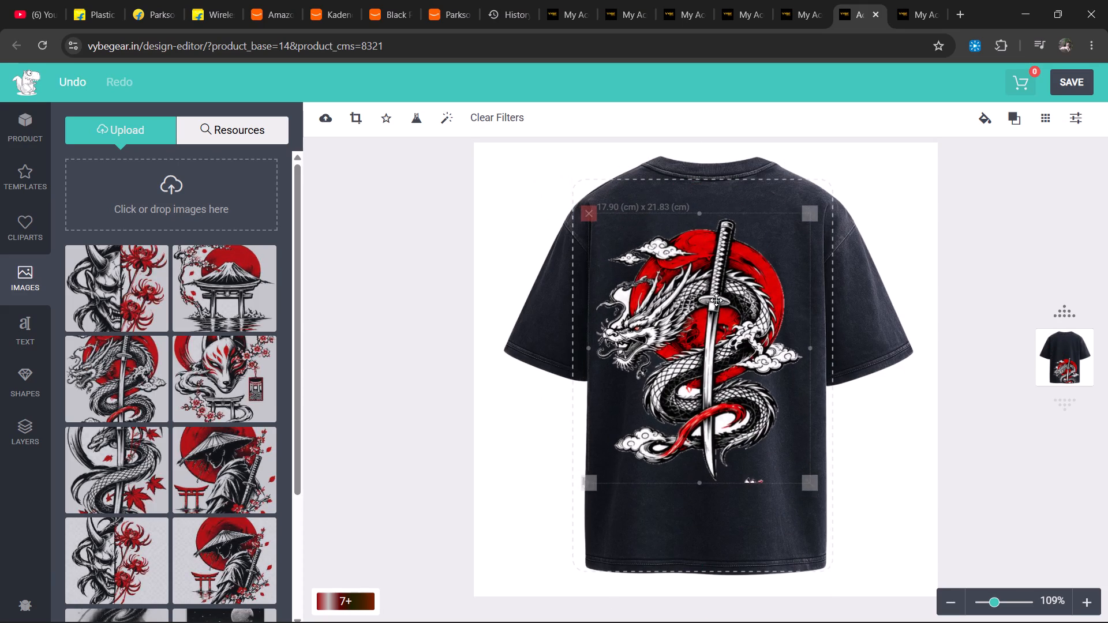
pyautogui.moveTo(716, 300); pyautogui.dragTo(718, 299)
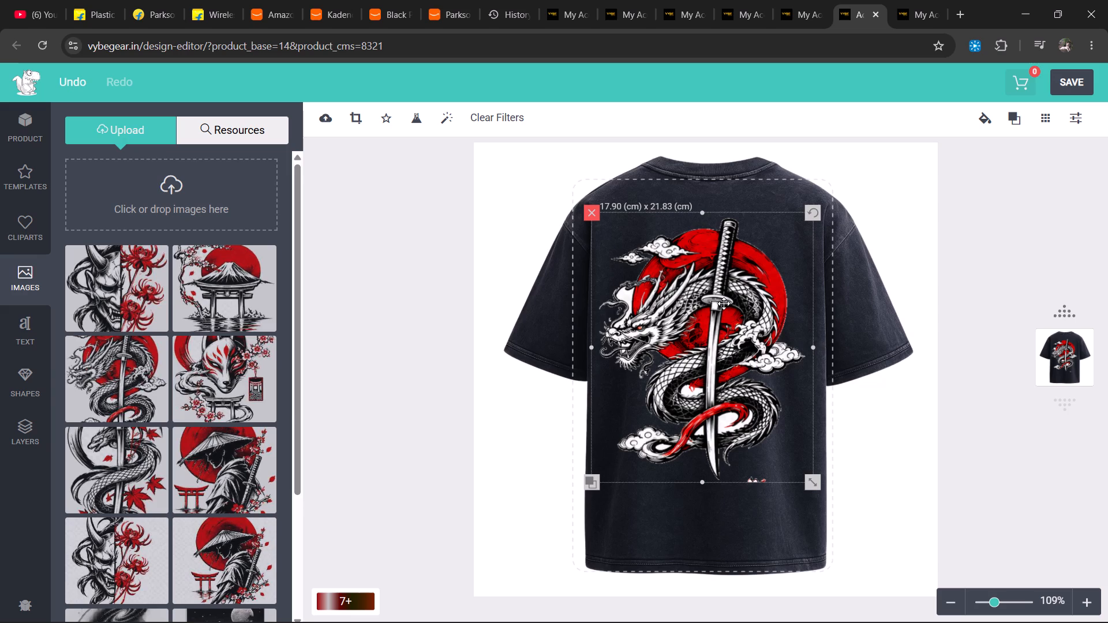
pyautogui.click(817, 481)
pyautogui.click(731, 425)
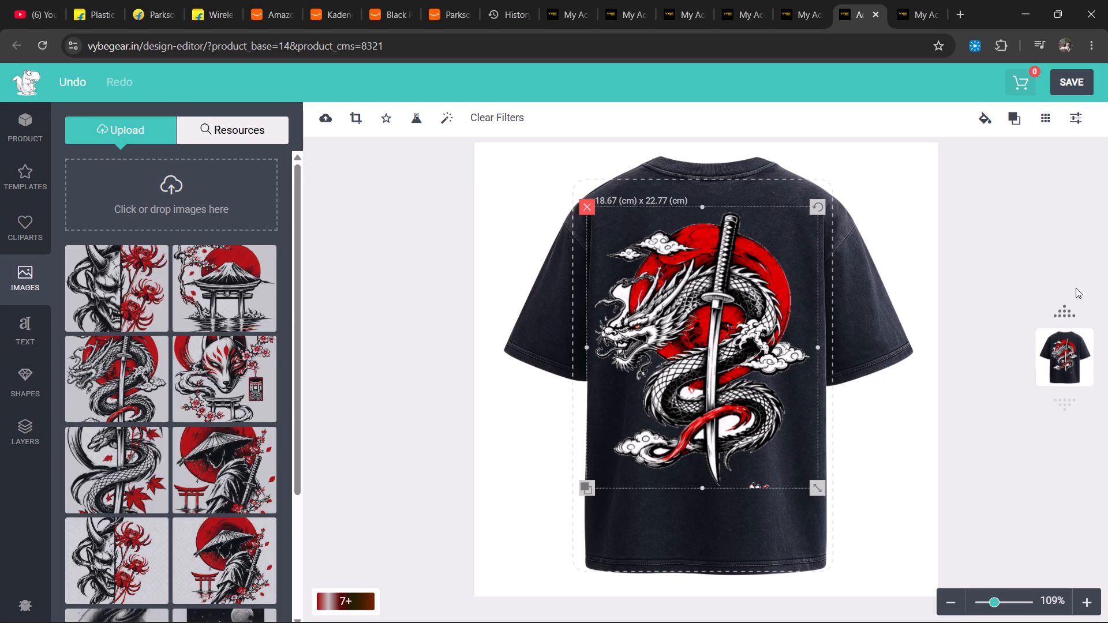
# Switch to the front side of the shirt design.
pyautogui.click(1061, 307)
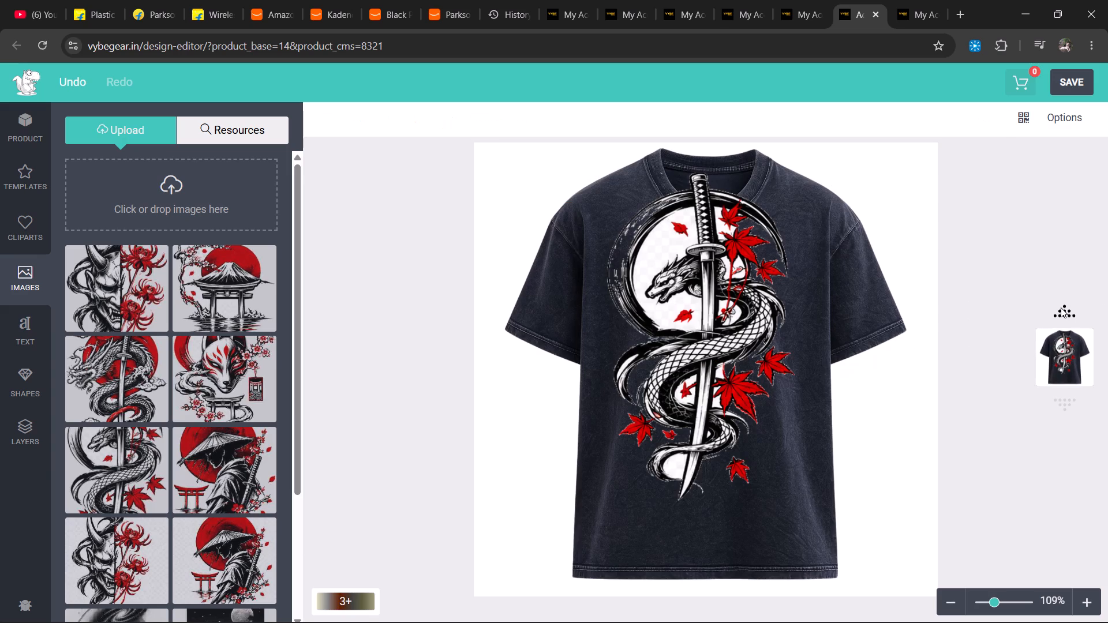
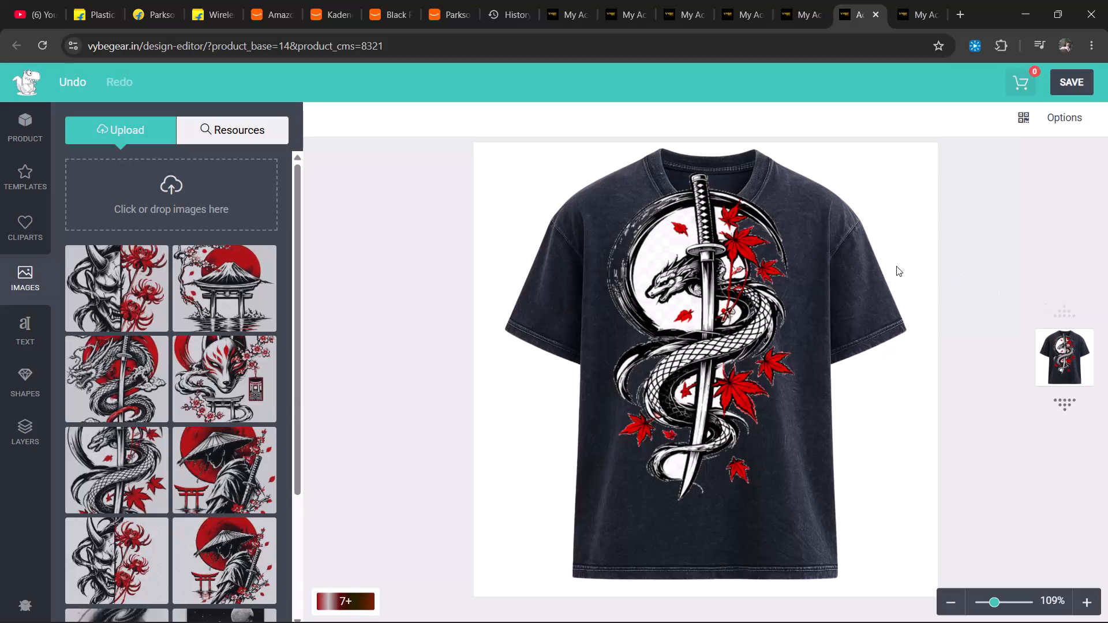
# Delete the serpent and katana artwork from the shirt's front.
pyautogui.click(703, 316)
pyautogui.click(594, 174)
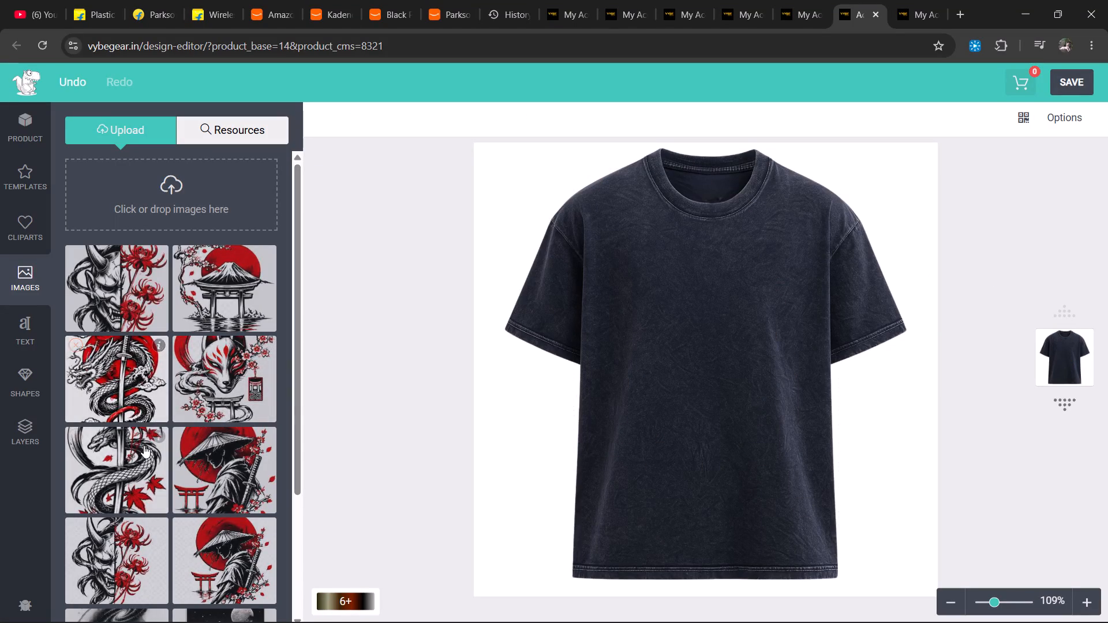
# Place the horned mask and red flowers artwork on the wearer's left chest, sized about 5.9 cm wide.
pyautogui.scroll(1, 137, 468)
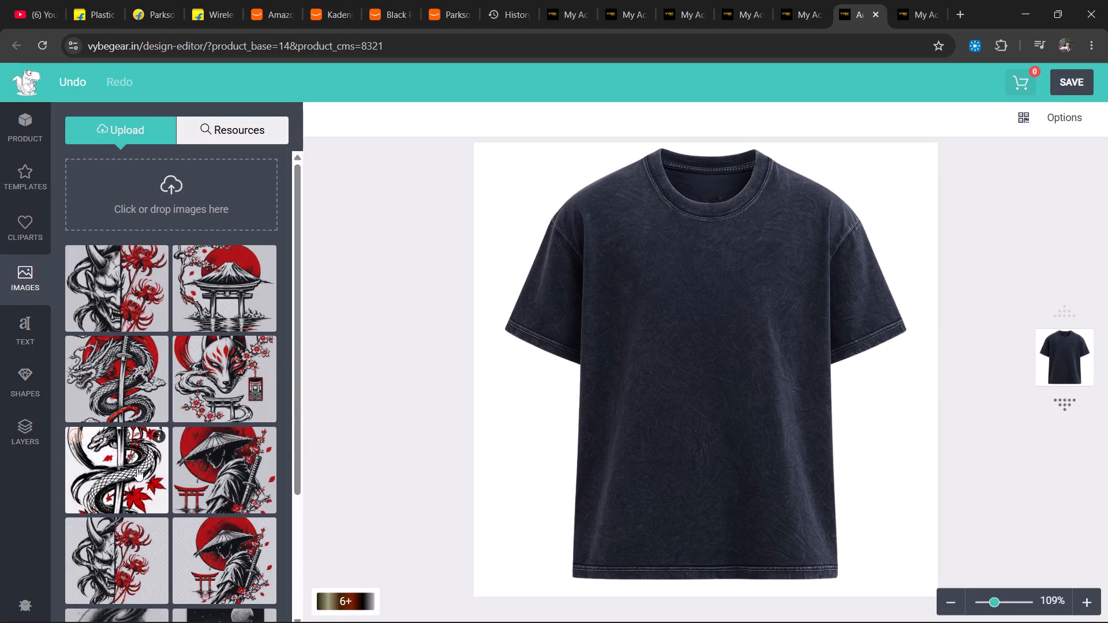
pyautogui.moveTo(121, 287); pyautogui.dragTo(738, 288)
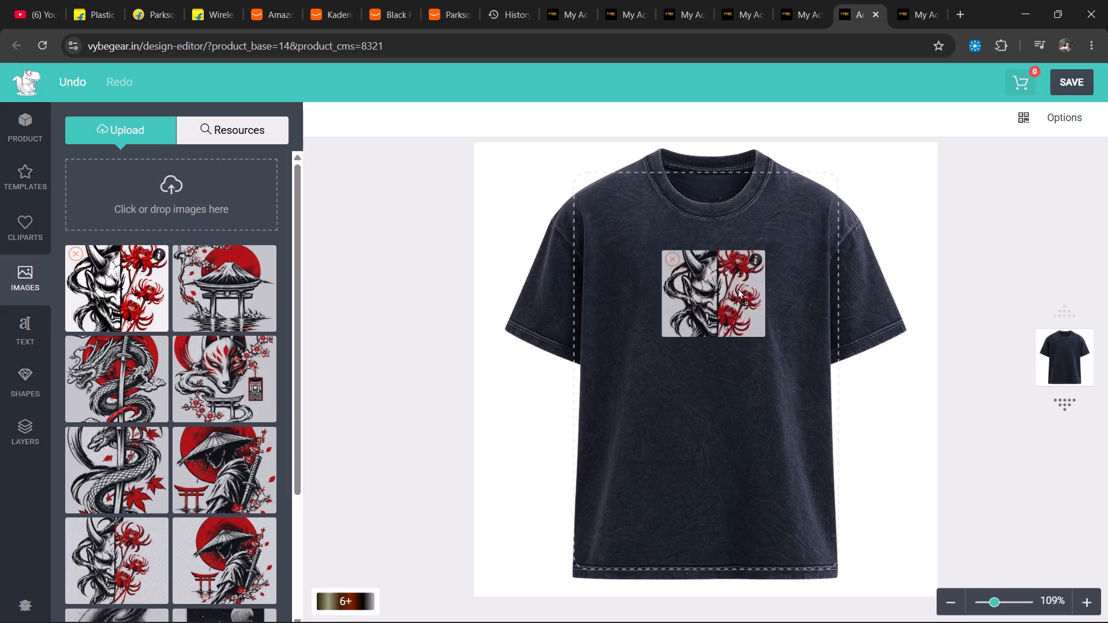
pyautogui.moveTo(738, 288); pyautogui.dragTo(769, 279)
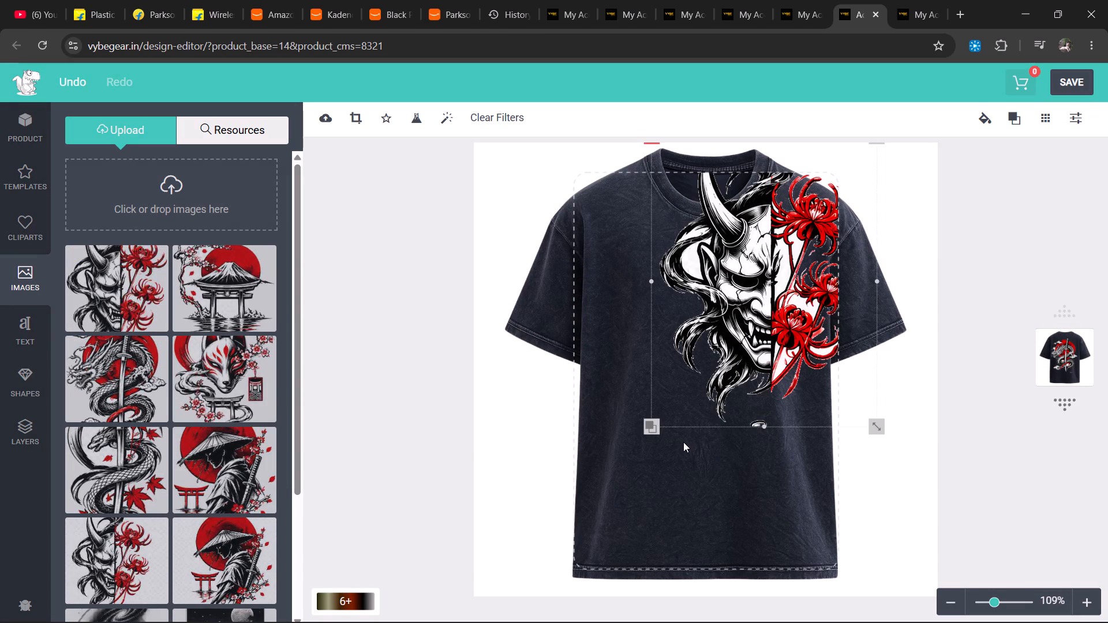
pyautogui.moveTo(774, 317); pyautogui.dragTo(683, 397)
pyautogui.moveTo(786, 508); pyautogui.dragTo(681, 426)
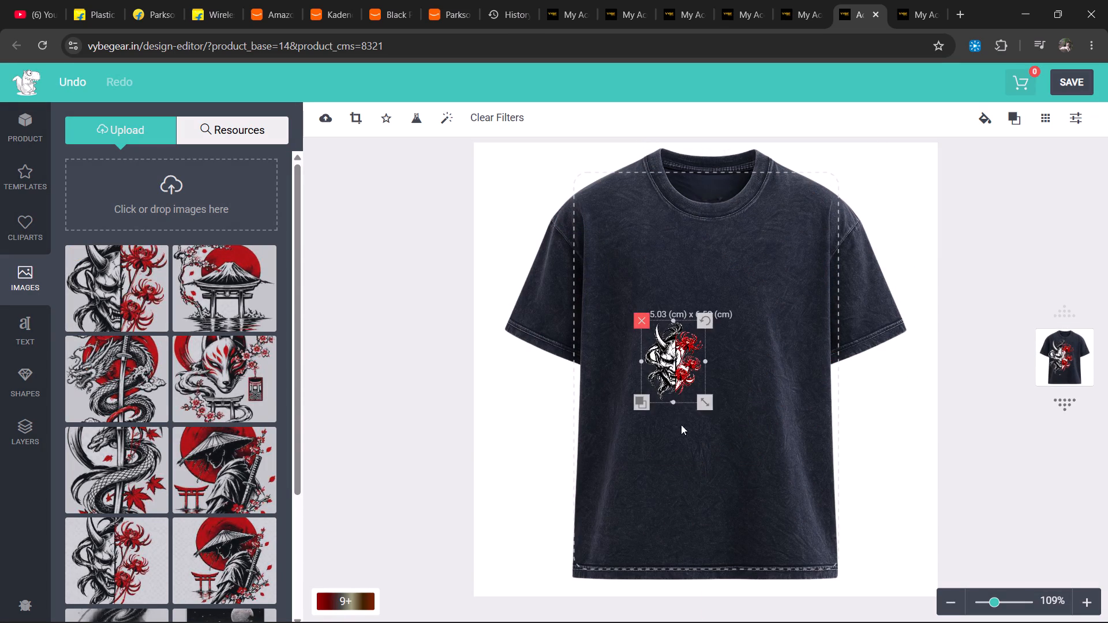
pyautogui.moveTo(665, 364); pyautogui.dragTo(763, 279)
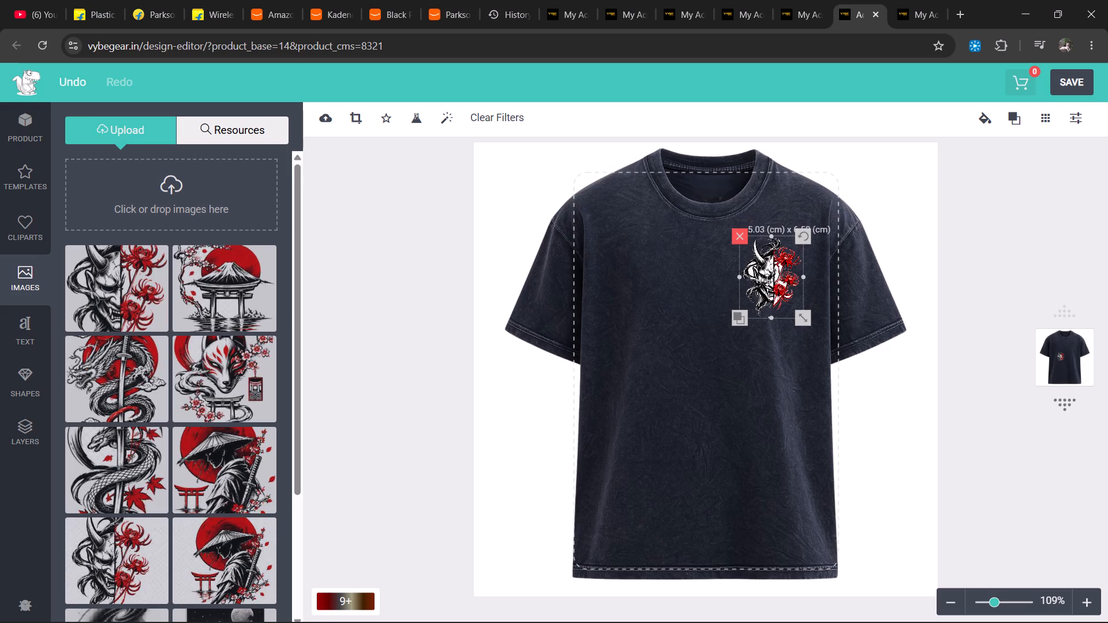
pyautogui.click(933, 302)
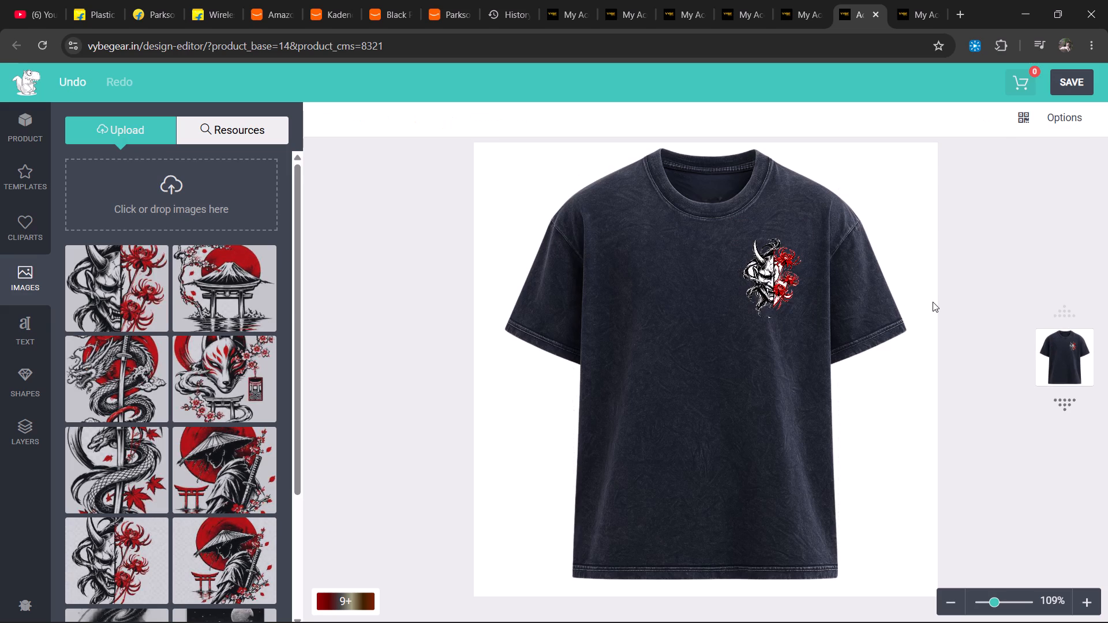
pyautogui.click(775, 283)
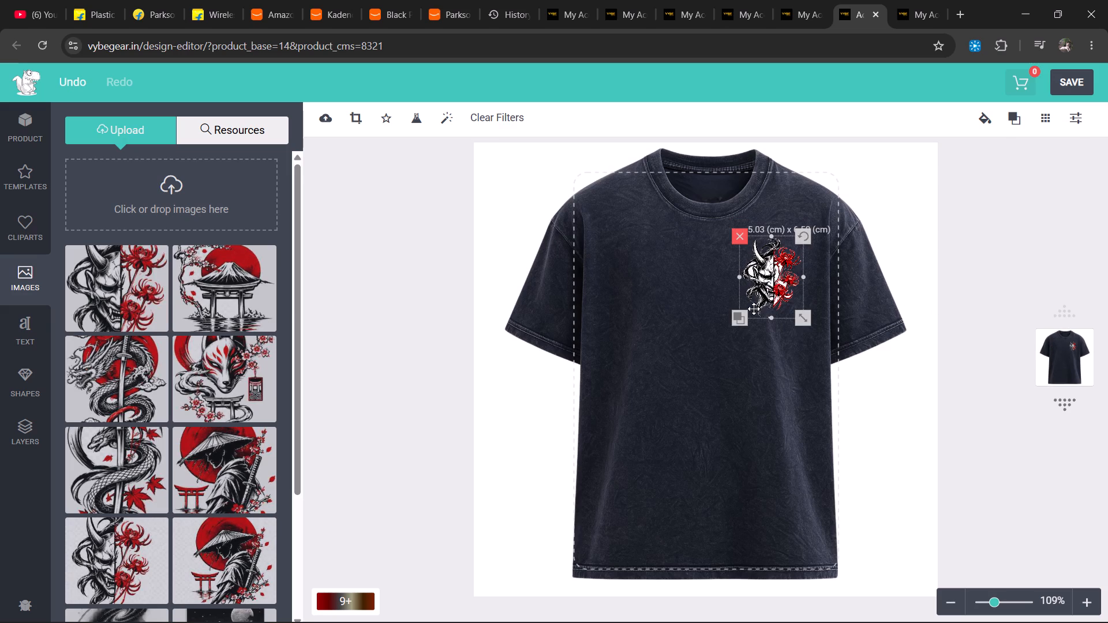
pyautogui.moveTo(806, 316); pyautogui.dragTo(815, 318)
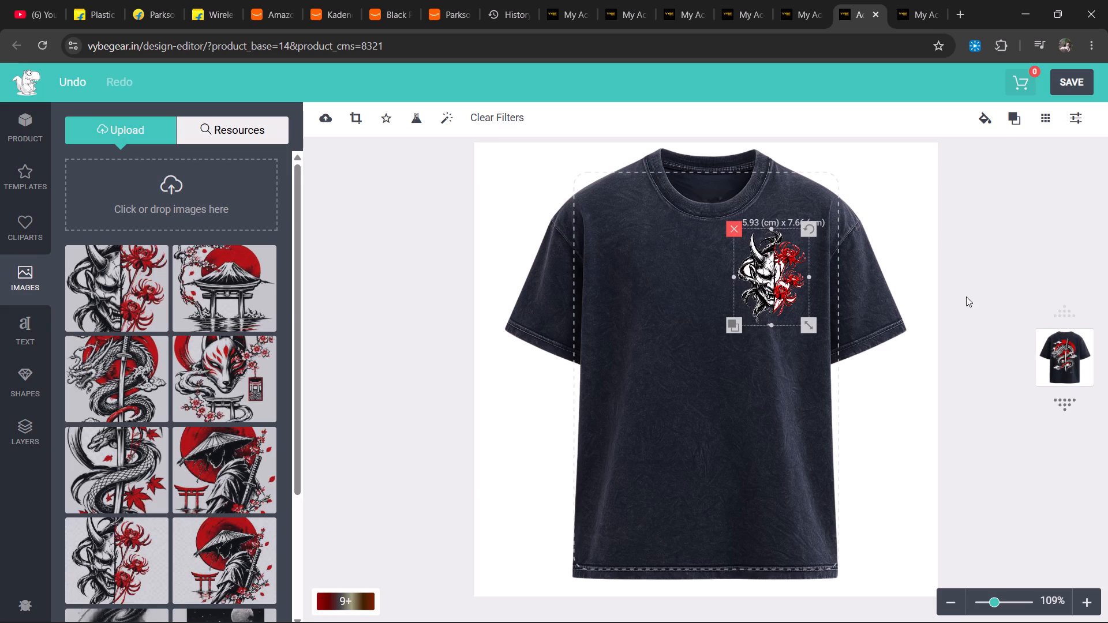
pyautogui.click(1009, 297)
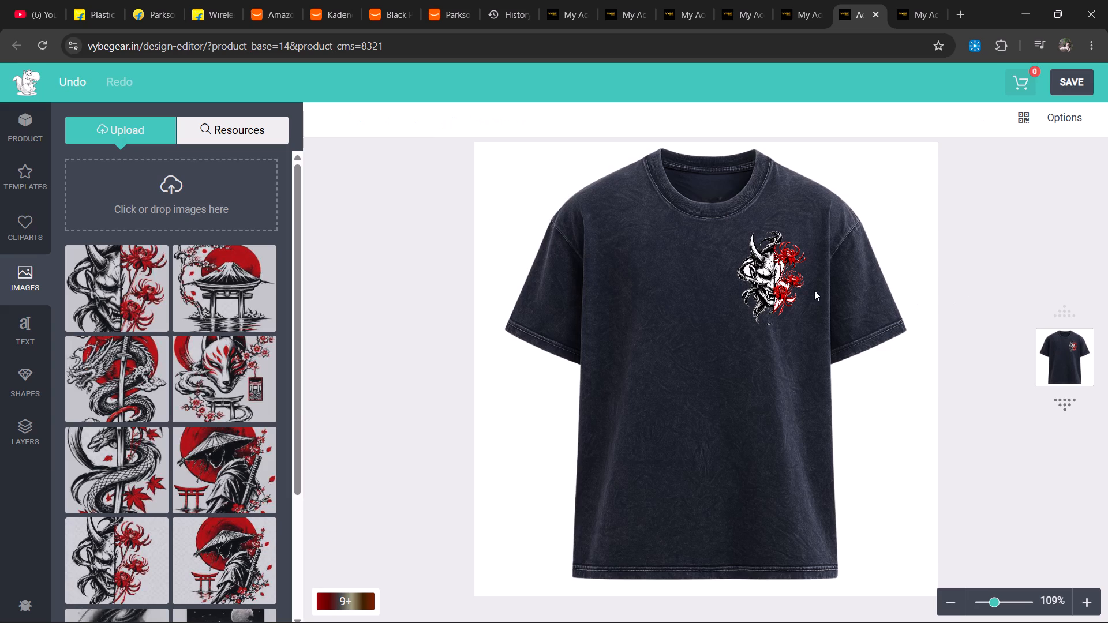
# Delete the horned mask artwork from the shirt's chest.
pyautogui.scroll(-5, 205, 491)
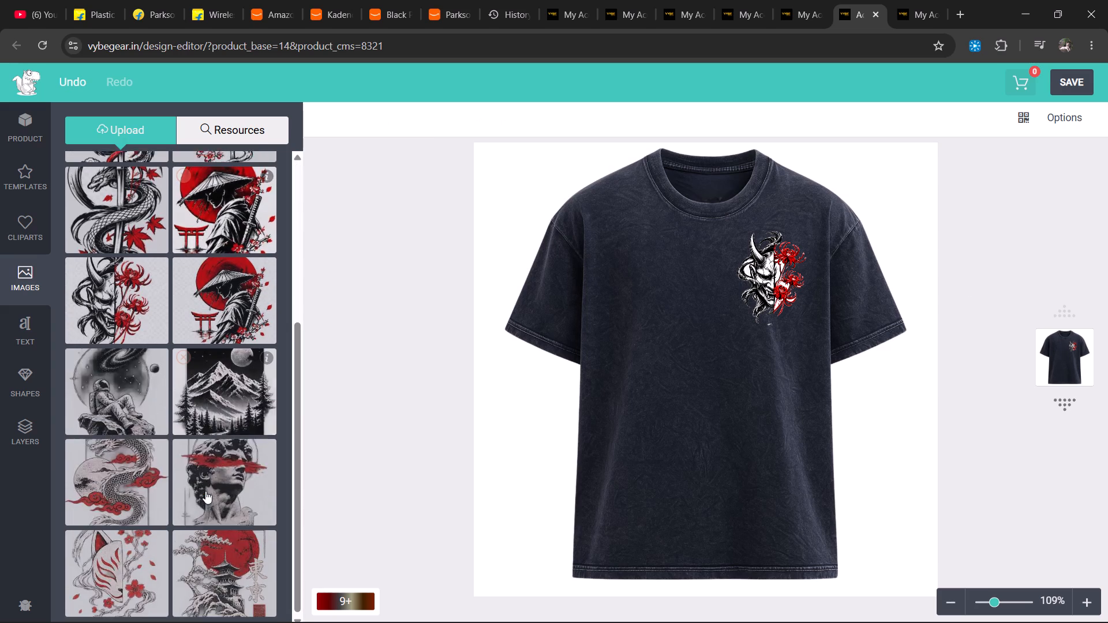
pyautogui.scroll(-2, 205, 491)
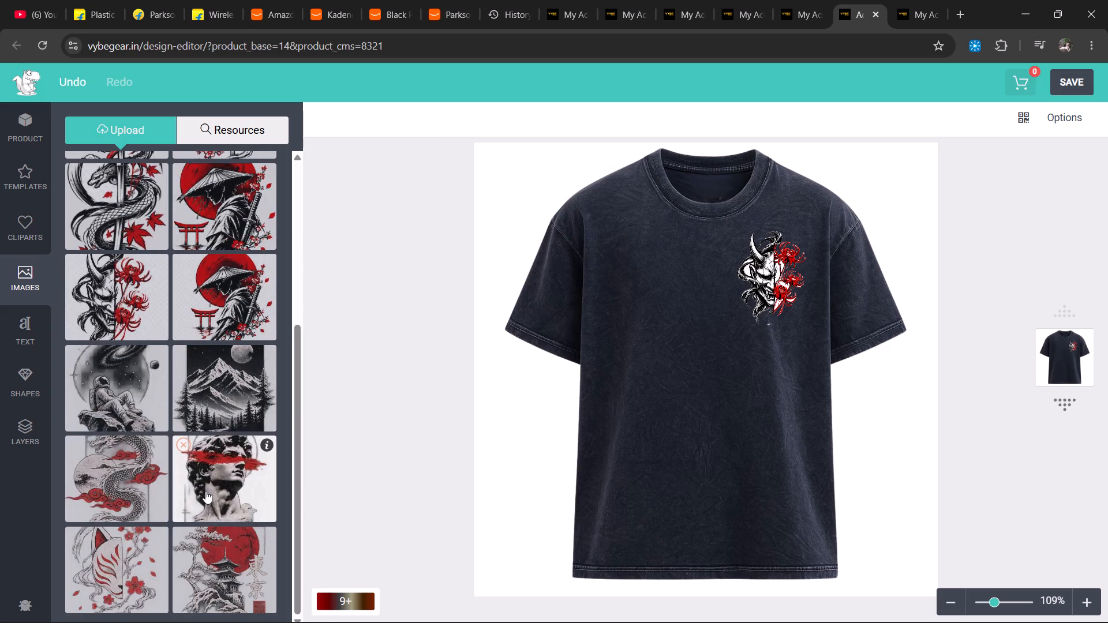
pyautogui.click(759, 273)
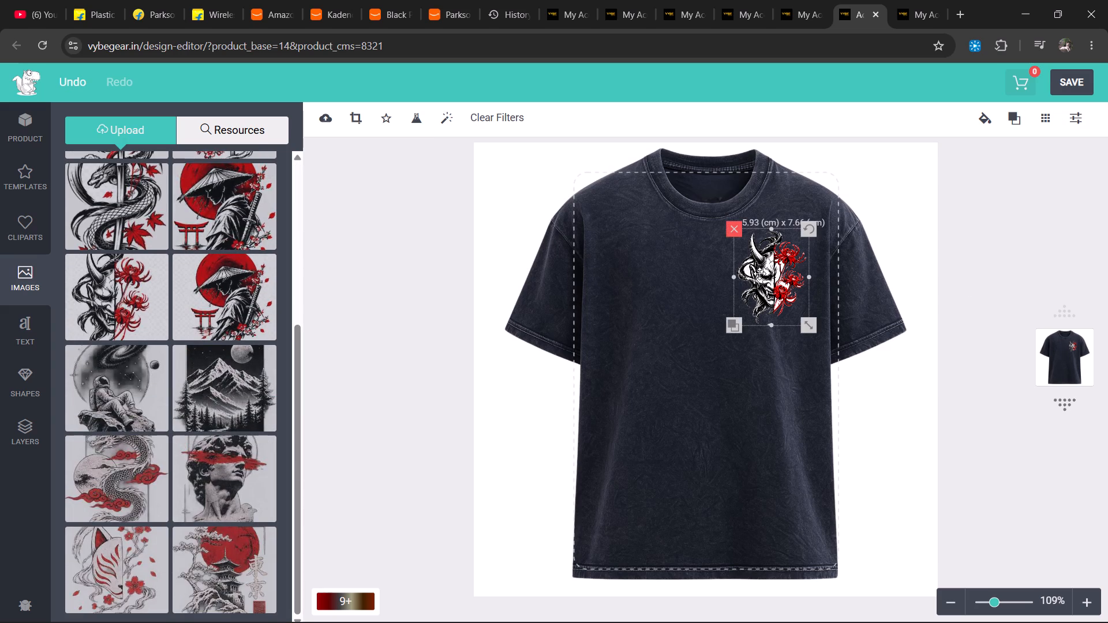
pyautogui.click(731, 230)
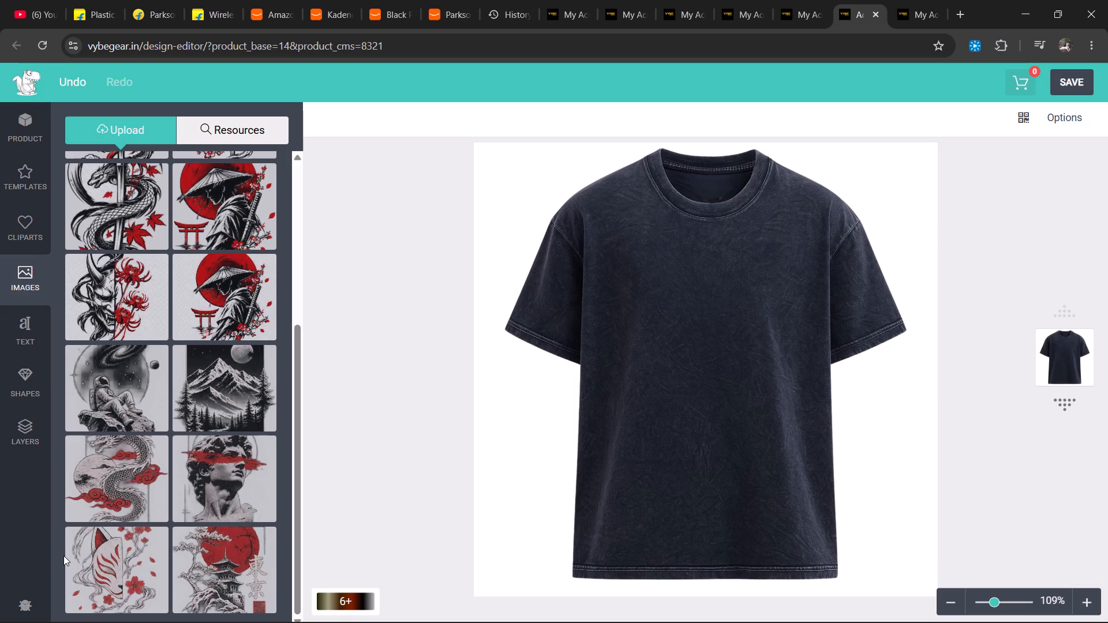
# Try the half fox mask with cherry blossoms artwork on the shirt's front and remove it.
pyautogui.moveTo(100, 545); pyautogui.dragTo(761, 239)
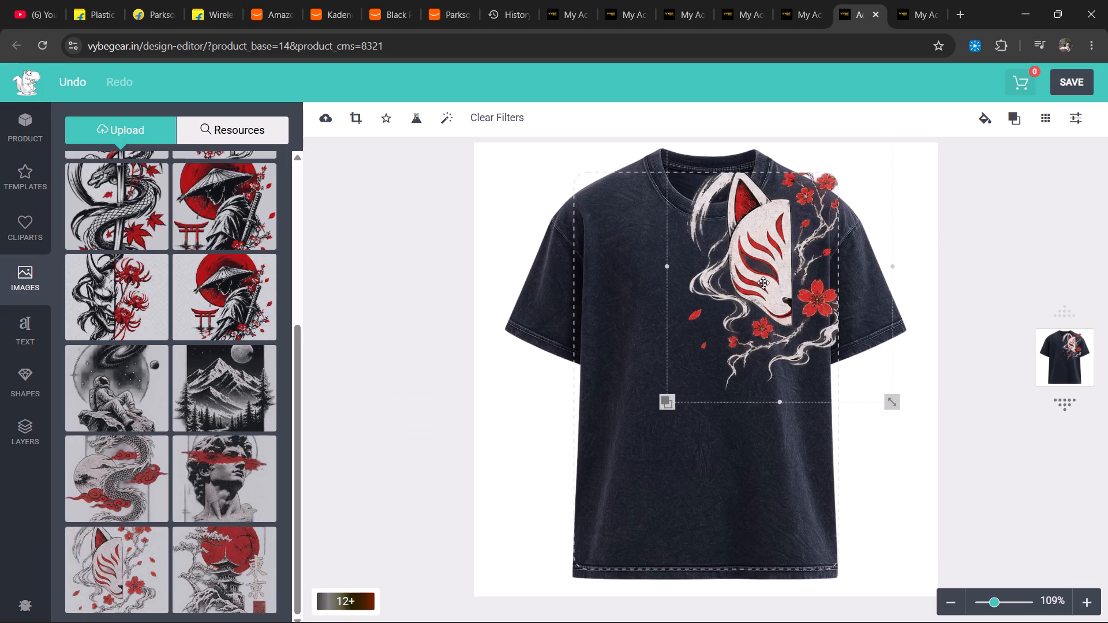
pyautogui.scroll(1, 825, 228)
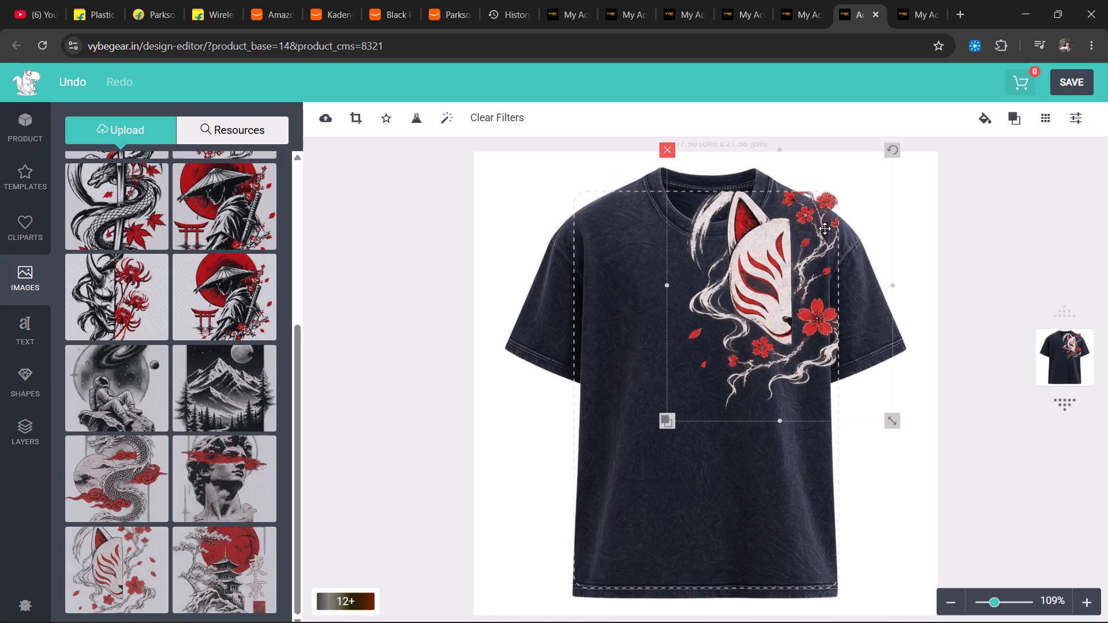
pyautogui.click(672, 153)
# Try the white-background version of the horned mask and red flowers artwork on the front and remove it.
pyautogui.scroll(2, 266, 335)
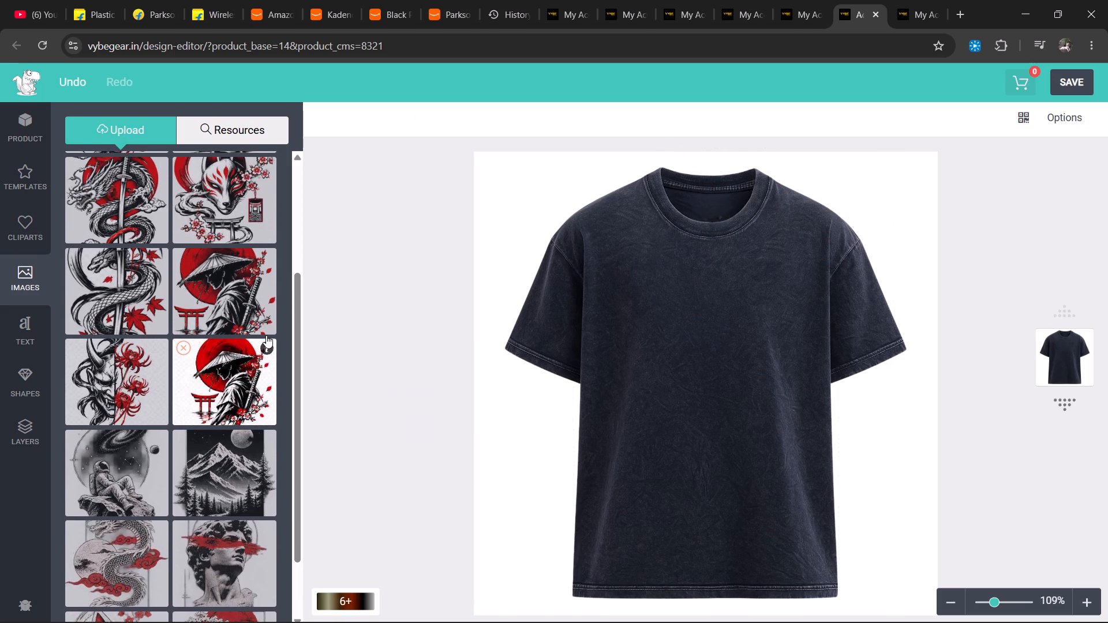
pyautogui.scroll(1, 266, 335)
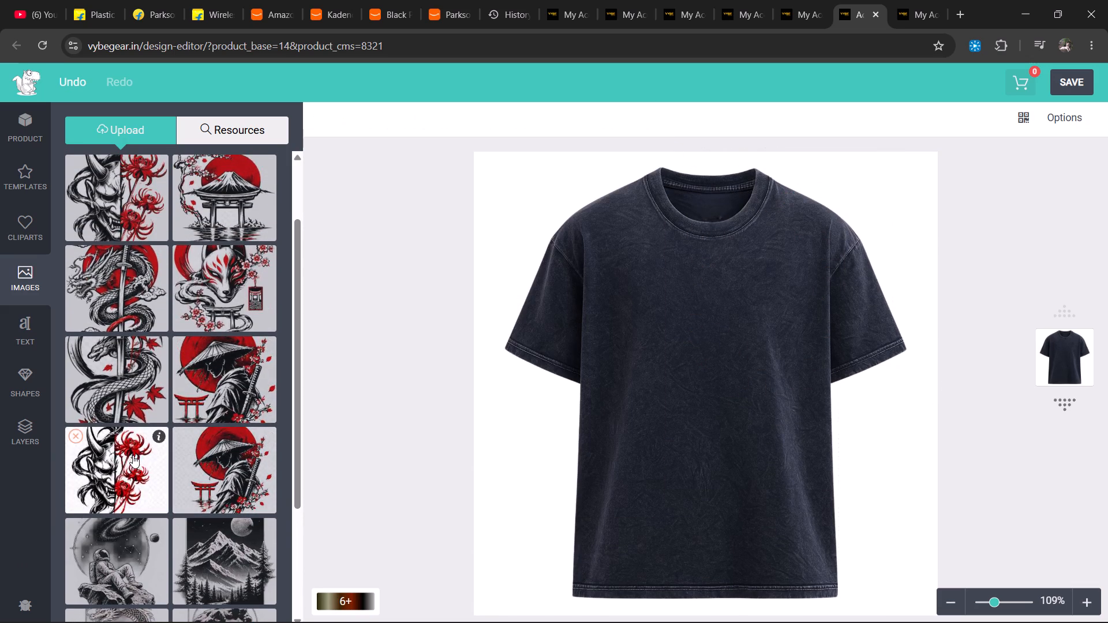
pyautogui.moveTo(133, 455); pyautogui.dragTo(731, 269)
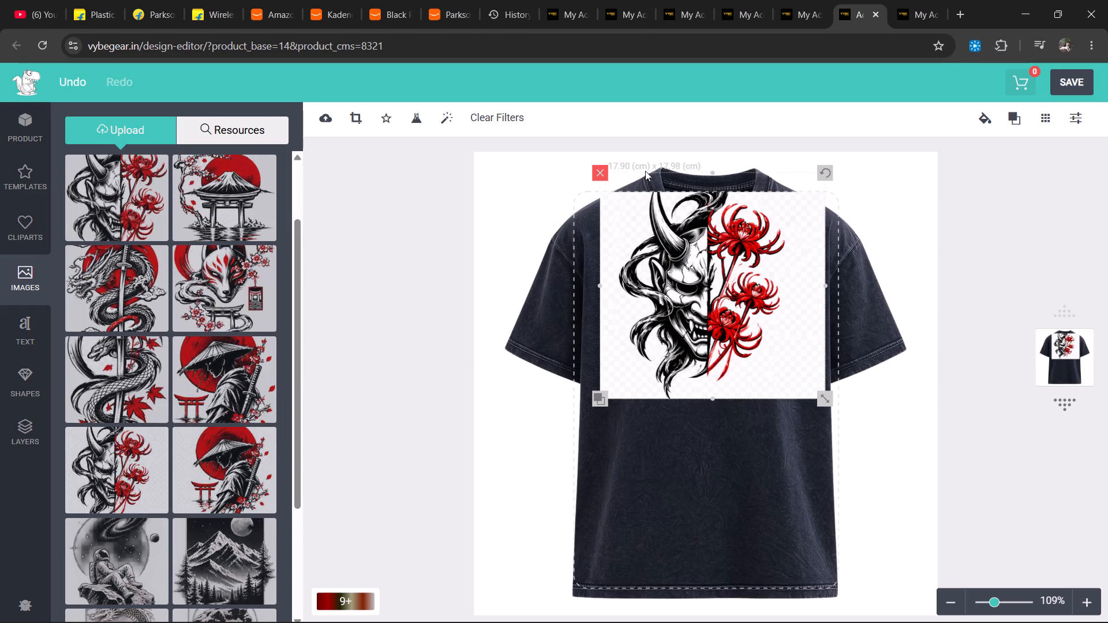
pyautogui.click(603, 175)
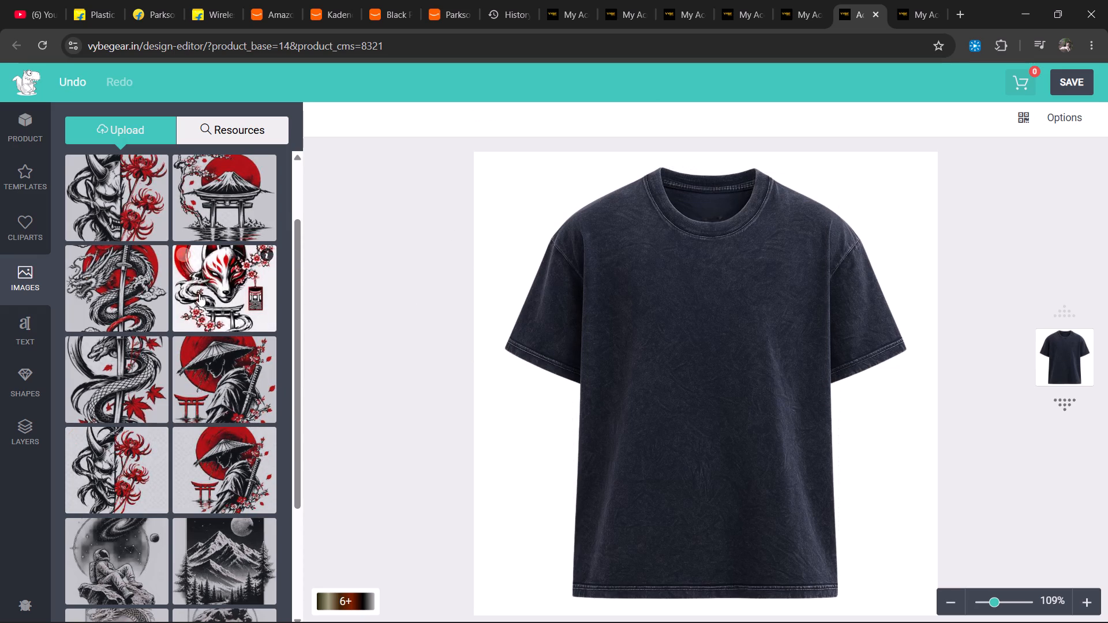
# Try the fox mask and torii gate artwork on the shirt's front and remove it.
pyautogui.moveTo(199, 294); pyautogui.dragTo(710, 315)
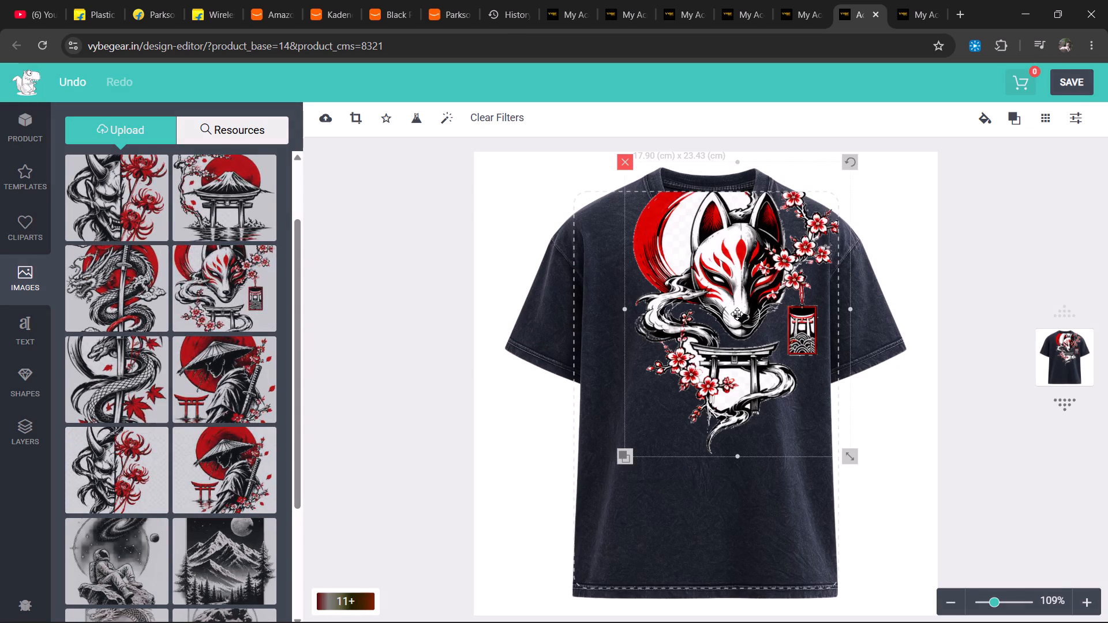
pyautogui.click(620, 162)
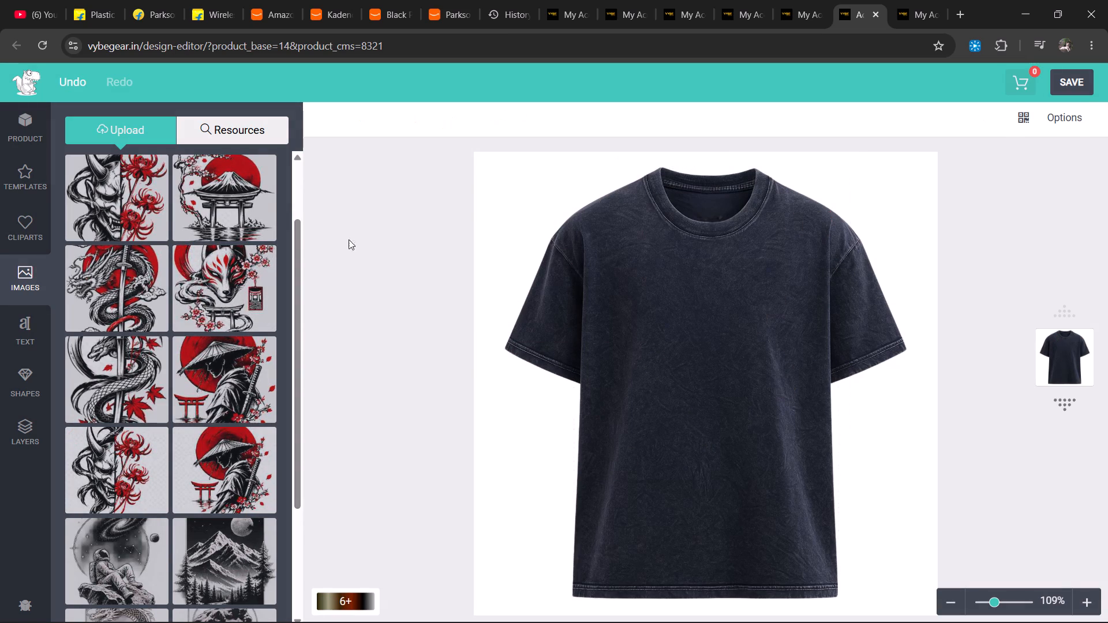
# Place the mountain, torii gate and red sun artwork on the wearer's left chest at about 4.2 x 5.2 cm.
pyautogui.scroll(2, 96, 348)
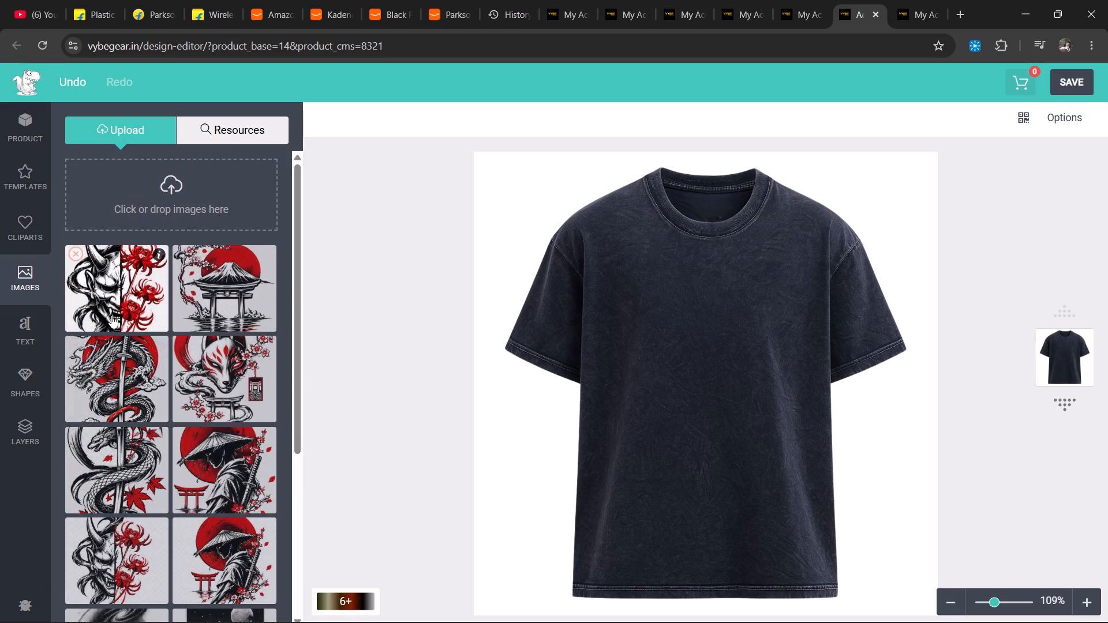
pyautogui.moveTo(230, 277); pyautogui.dragTo(664, 343)
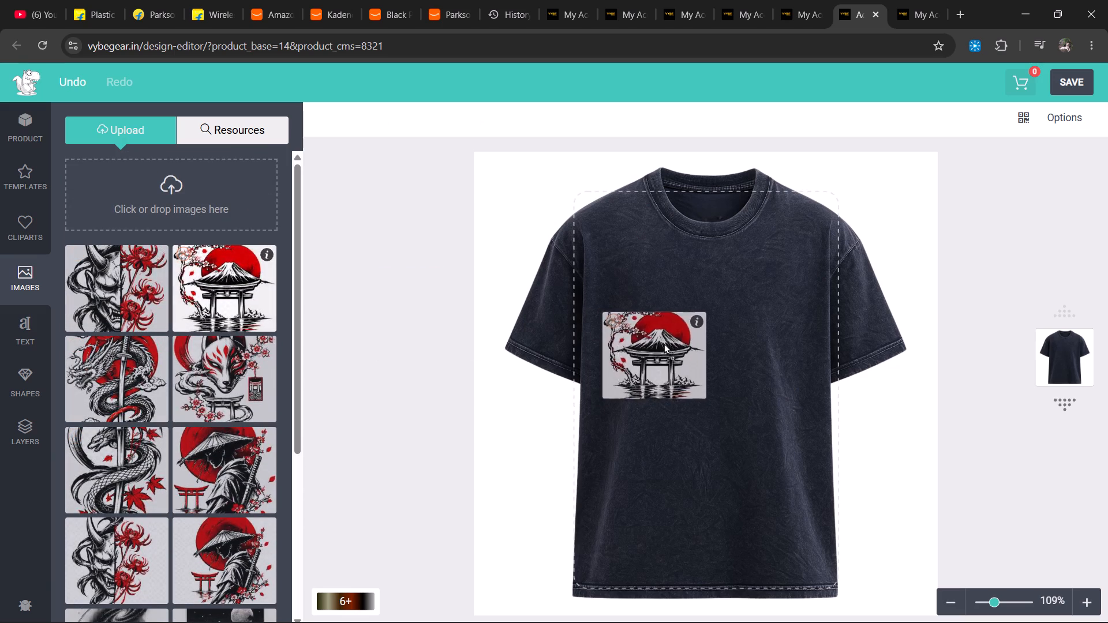
pyautogui.moveTo(664, 343); pyautogui.dragTo(702, 340)
pyautogui.moveTo(814, 498); pyautogui.dragTo(699, 416)
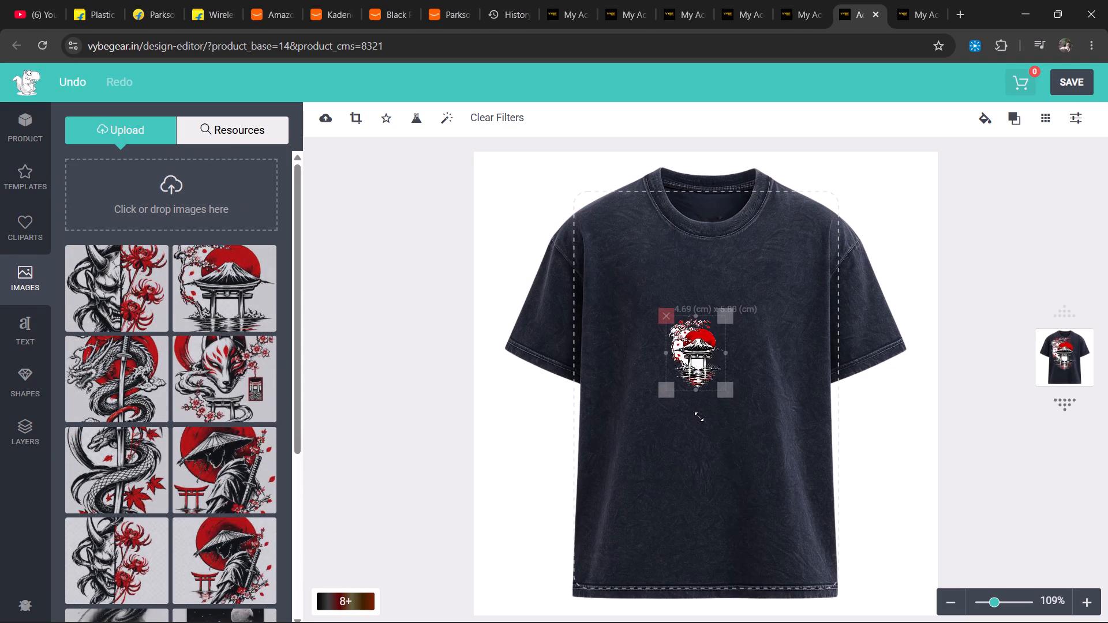
pyautogui.moveTo(699, 416); pyautogui.dragTo(694, 409)
pyautogui.moveTo(691, 359); pyautogui.dragTo(775, 287)
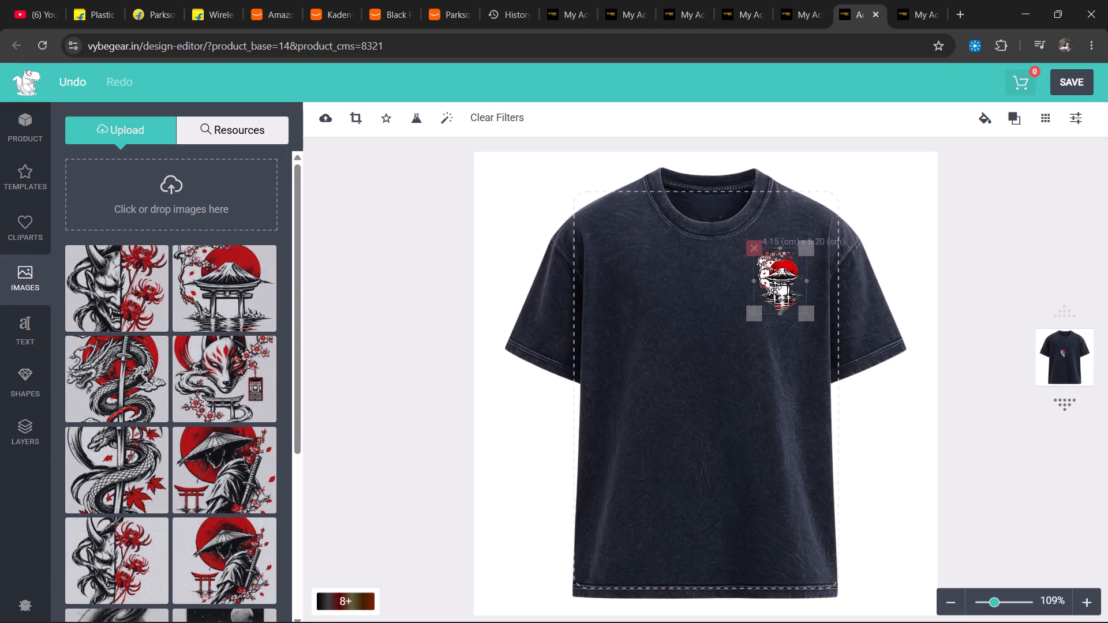
pyautogui.moveTo(775, 287); pyautogui.dragTo(775, 292)
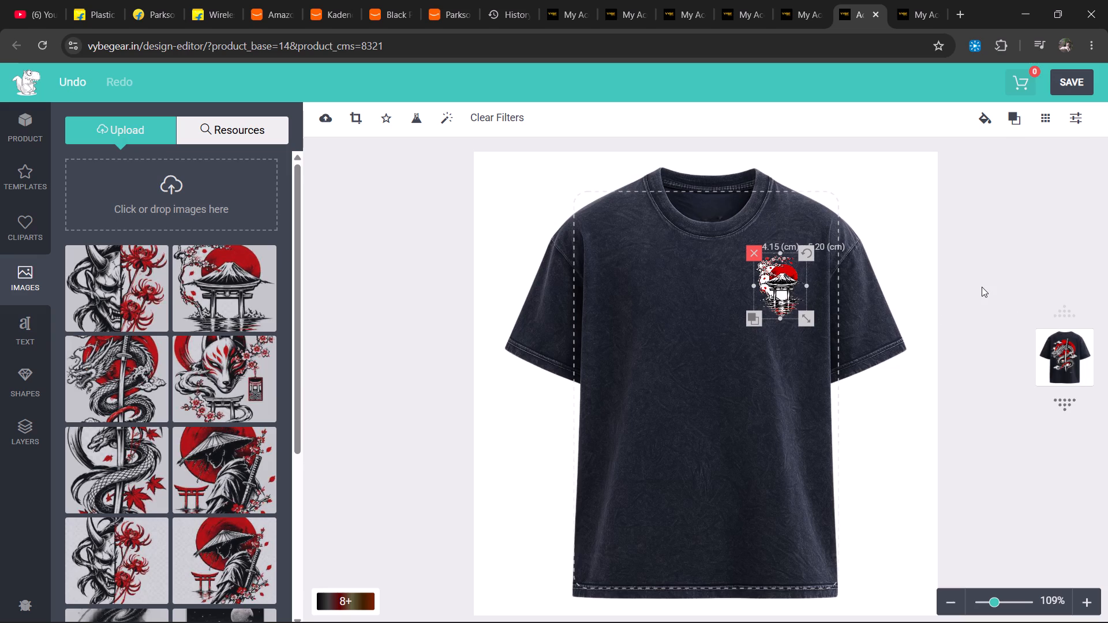
pyautogui.click(982, 287)
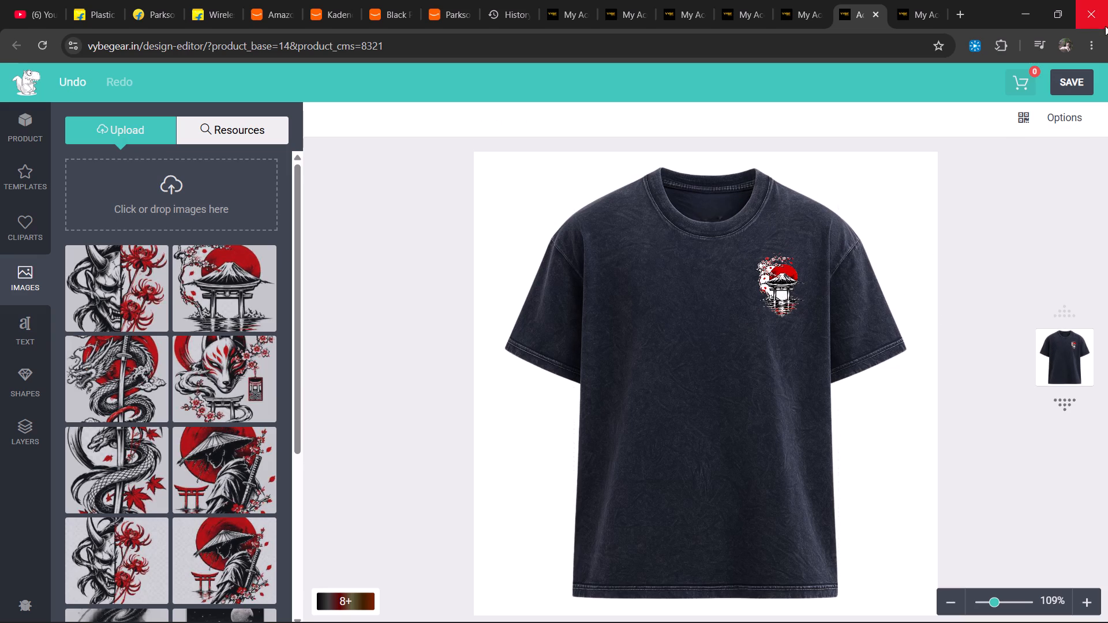
# Save the shirt design, accept the originality and terms statement, and submit the design.
pyautogui.click(1081, 80)
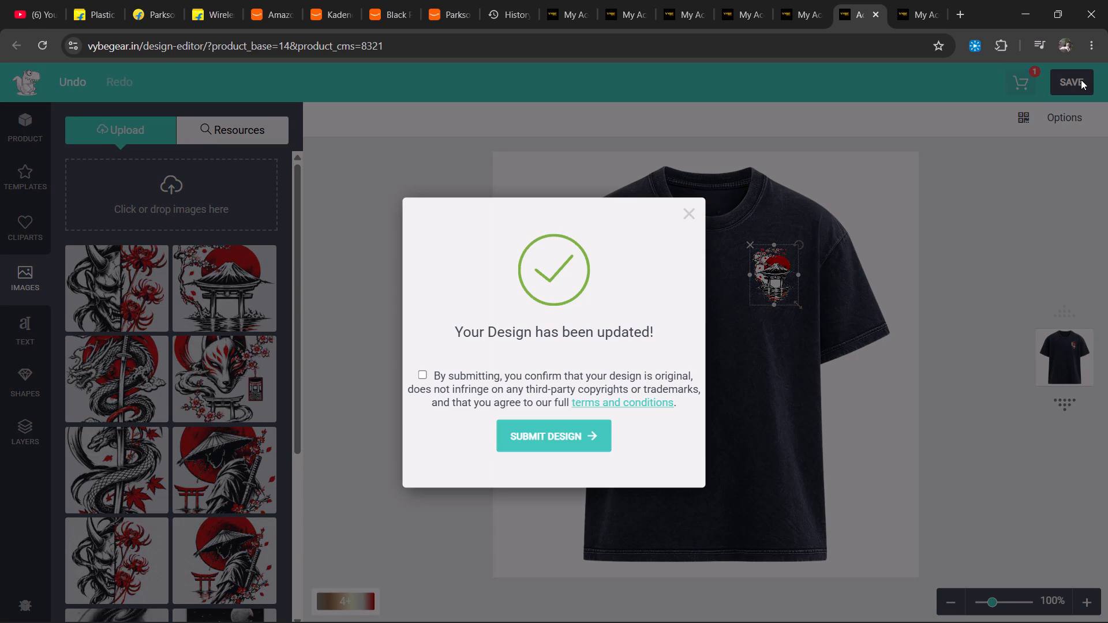
pyautogui.click(431, 373)
pyautogui.click(511, 427)
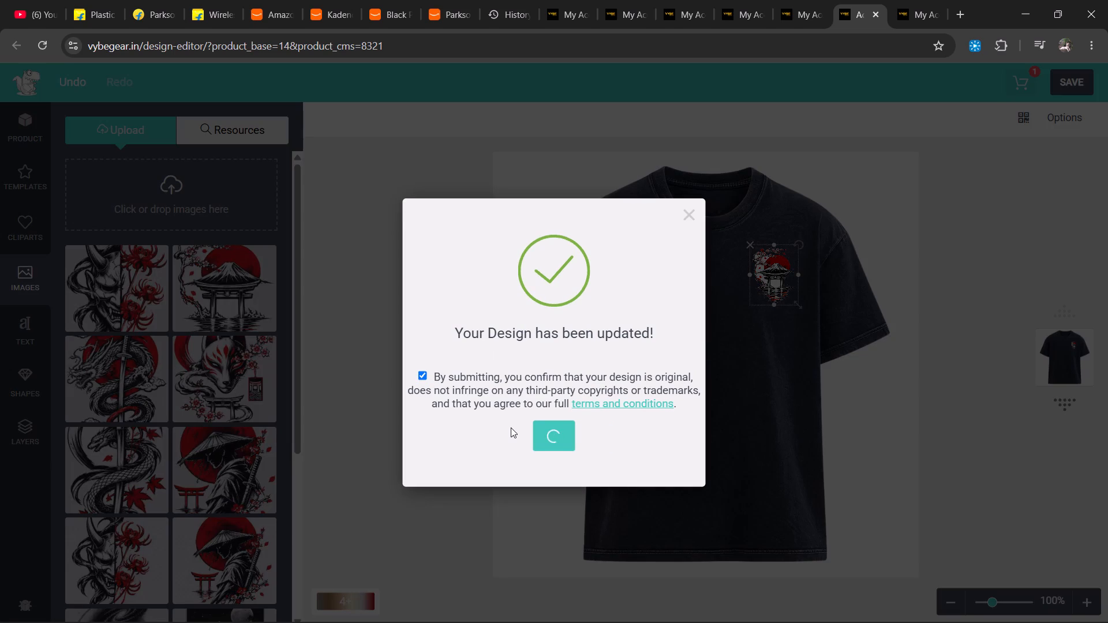
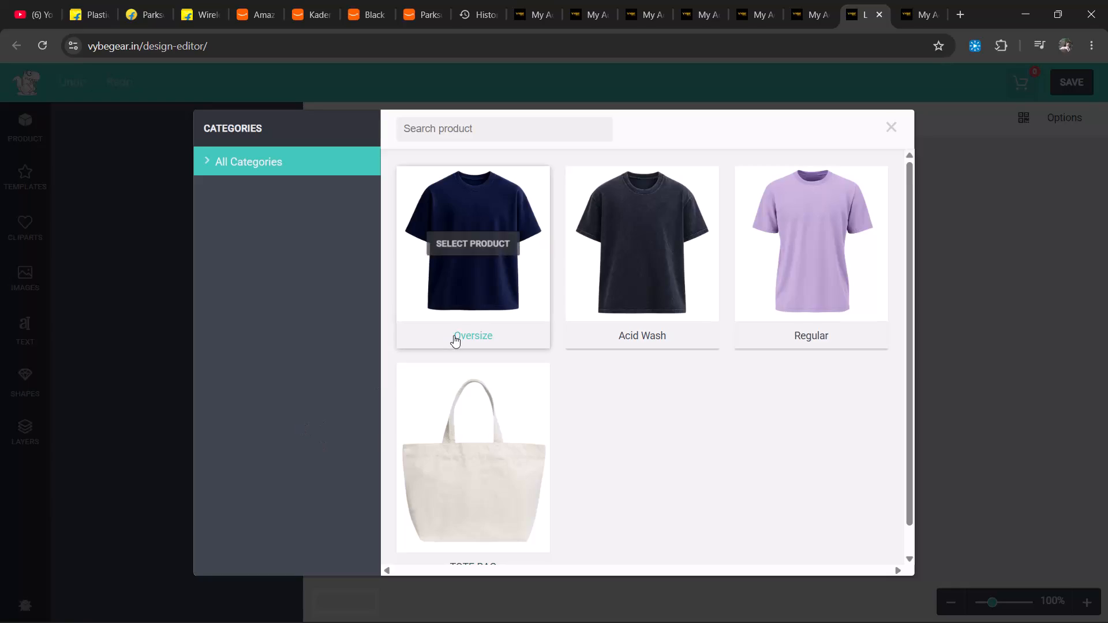
# Start a new design on the Oversize T-shirt and set its colour to beige.
pyautogui.click(471, 295)
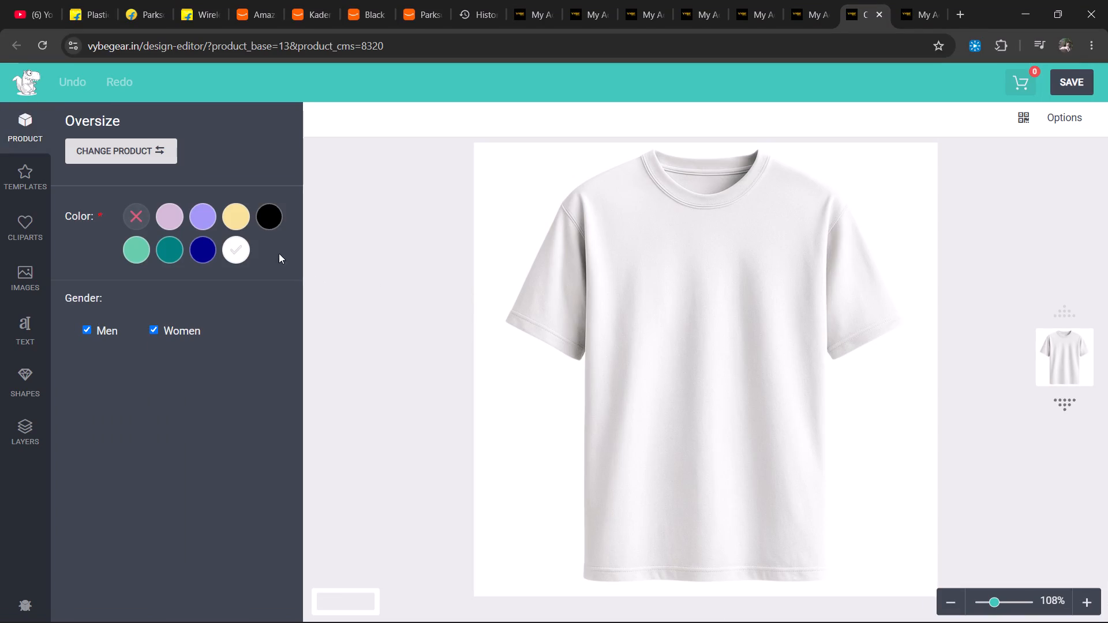
pyautogui.click(242, 224)
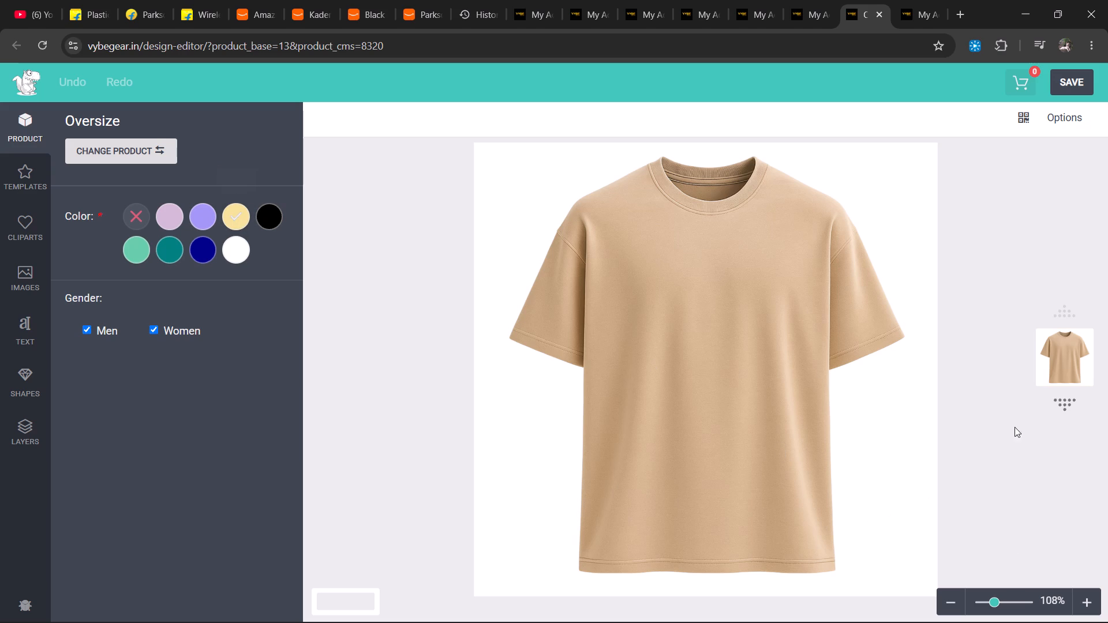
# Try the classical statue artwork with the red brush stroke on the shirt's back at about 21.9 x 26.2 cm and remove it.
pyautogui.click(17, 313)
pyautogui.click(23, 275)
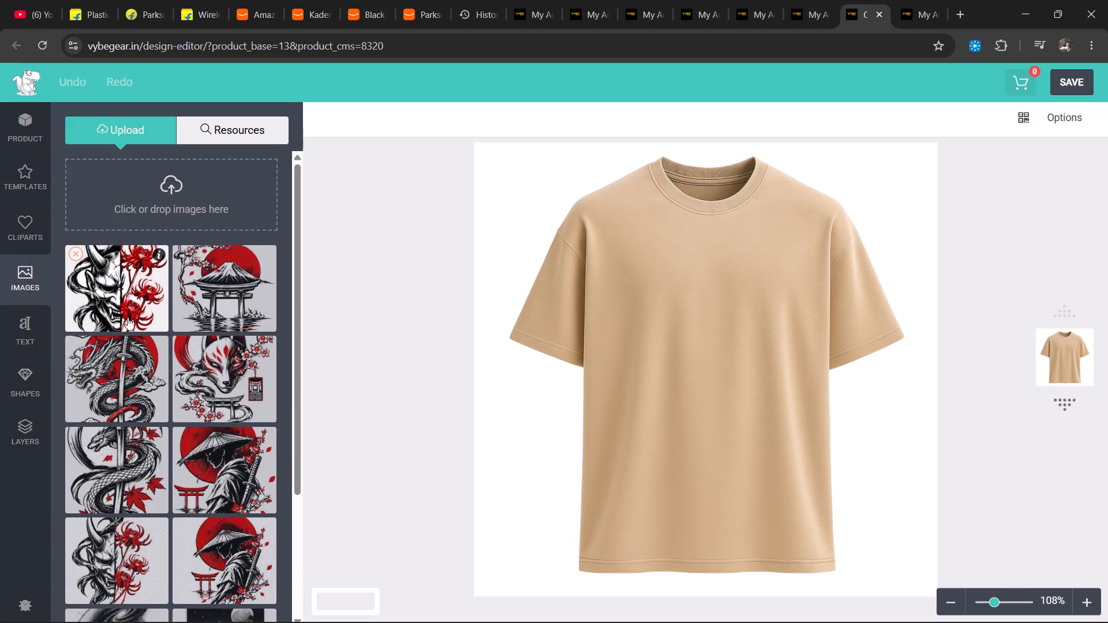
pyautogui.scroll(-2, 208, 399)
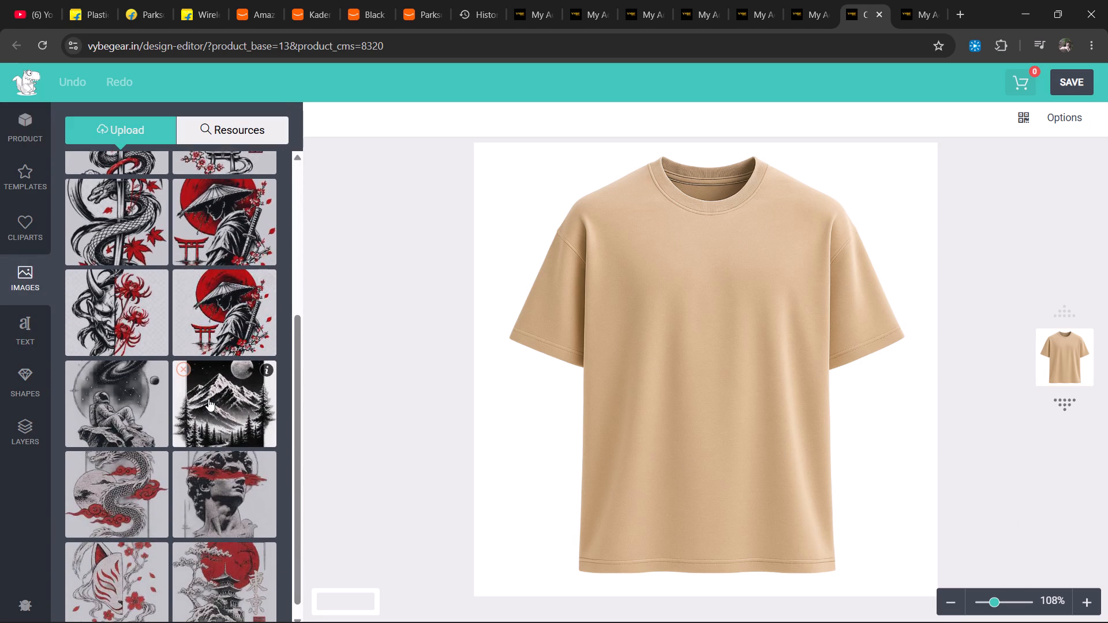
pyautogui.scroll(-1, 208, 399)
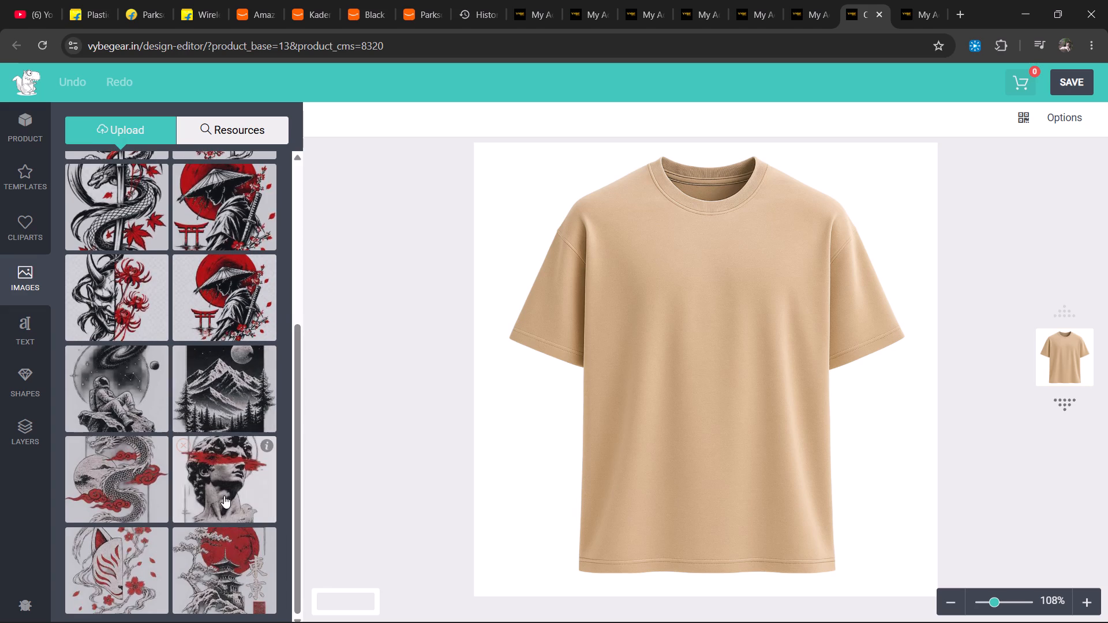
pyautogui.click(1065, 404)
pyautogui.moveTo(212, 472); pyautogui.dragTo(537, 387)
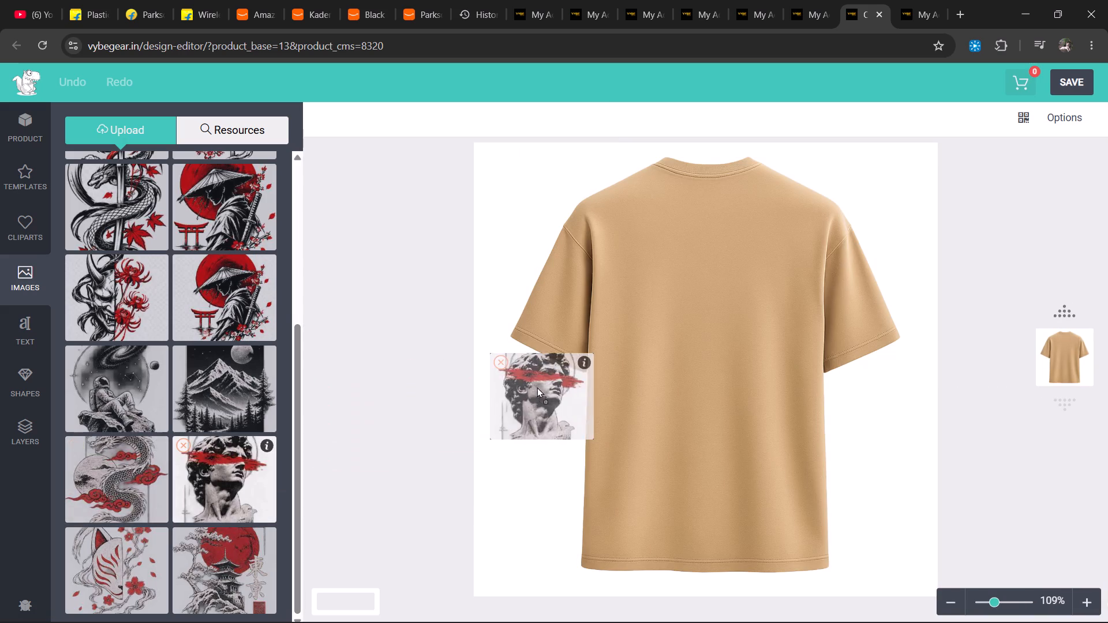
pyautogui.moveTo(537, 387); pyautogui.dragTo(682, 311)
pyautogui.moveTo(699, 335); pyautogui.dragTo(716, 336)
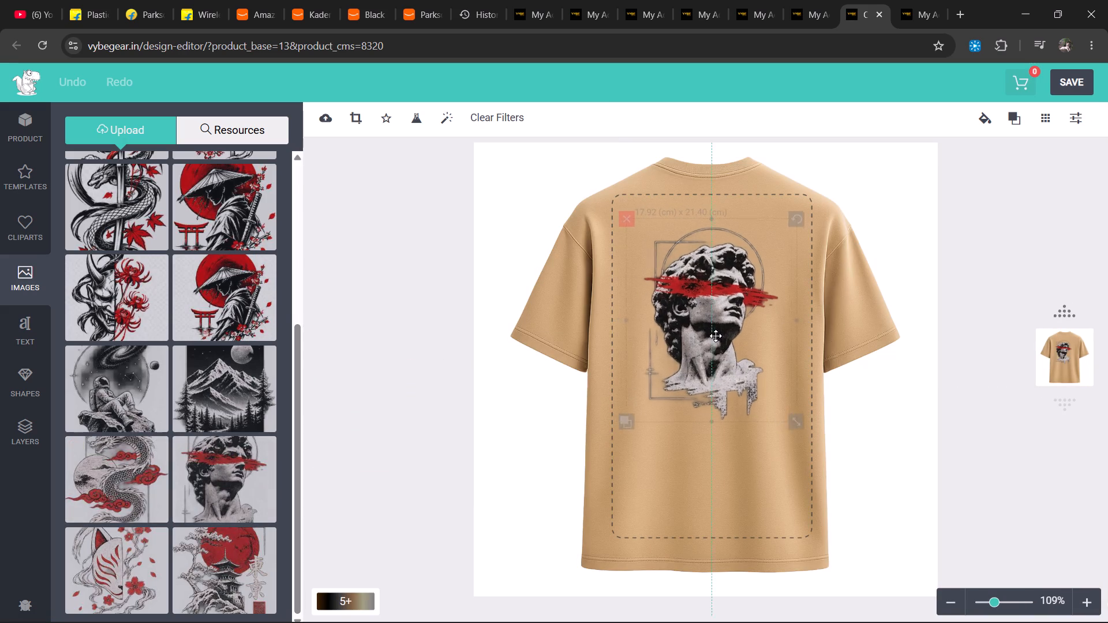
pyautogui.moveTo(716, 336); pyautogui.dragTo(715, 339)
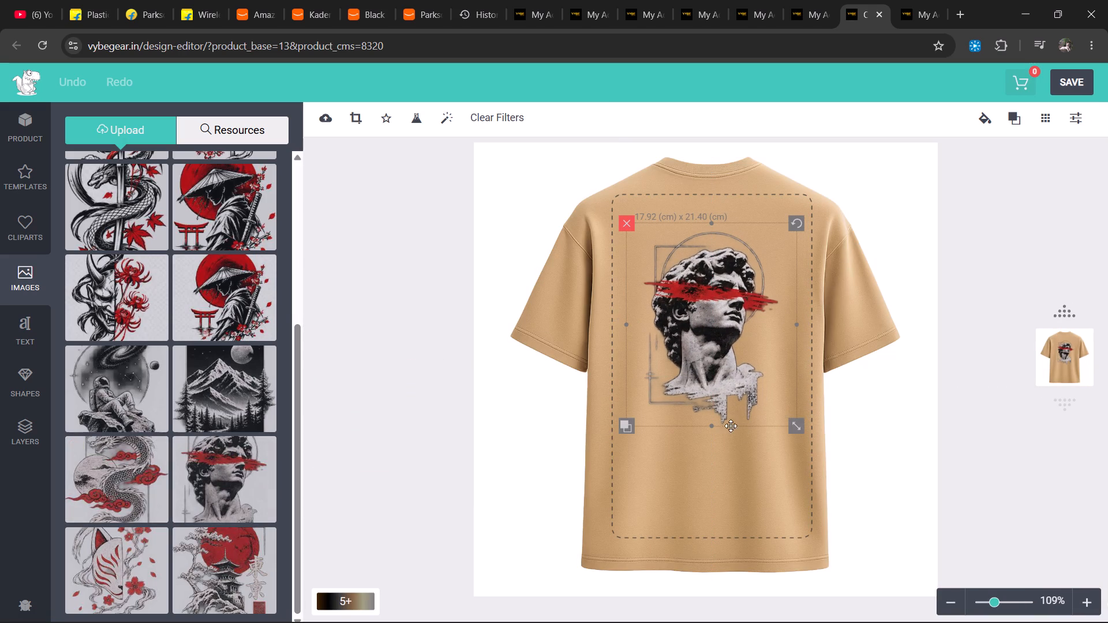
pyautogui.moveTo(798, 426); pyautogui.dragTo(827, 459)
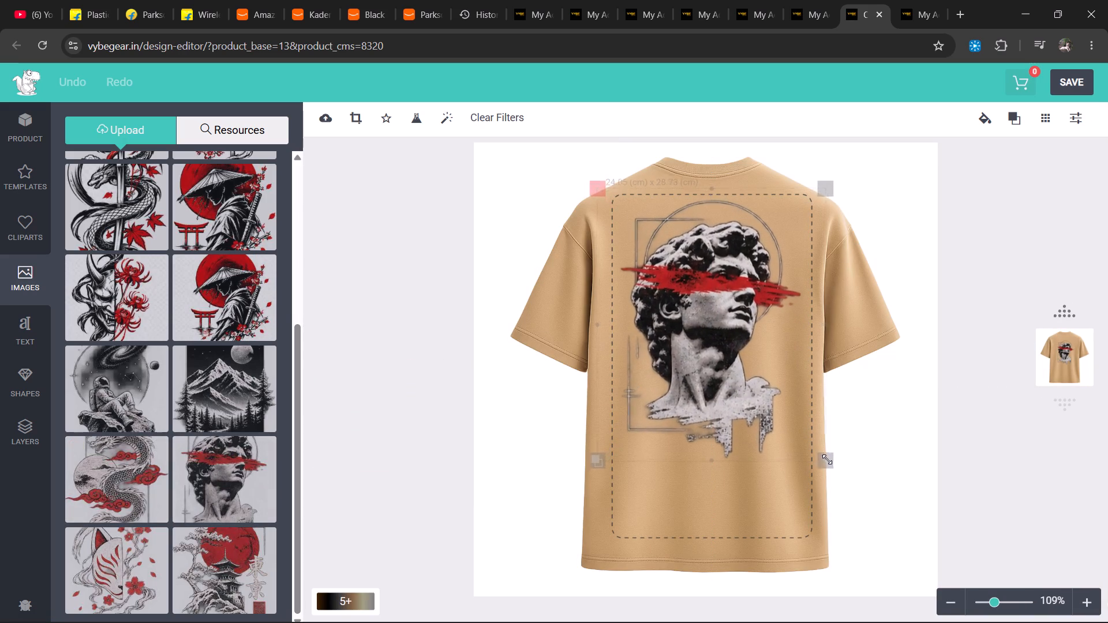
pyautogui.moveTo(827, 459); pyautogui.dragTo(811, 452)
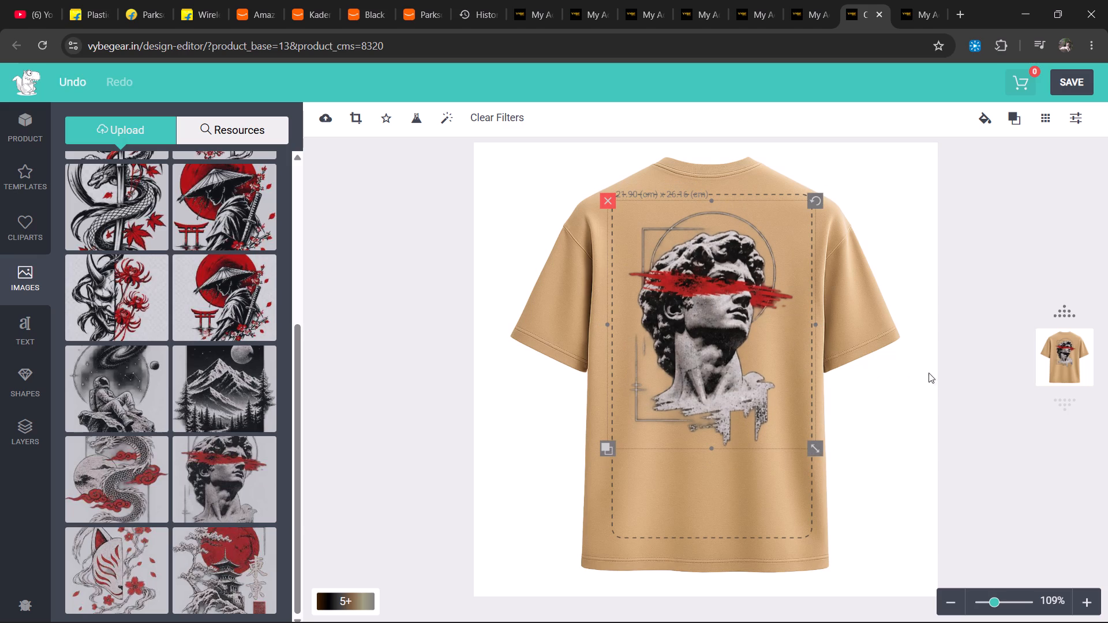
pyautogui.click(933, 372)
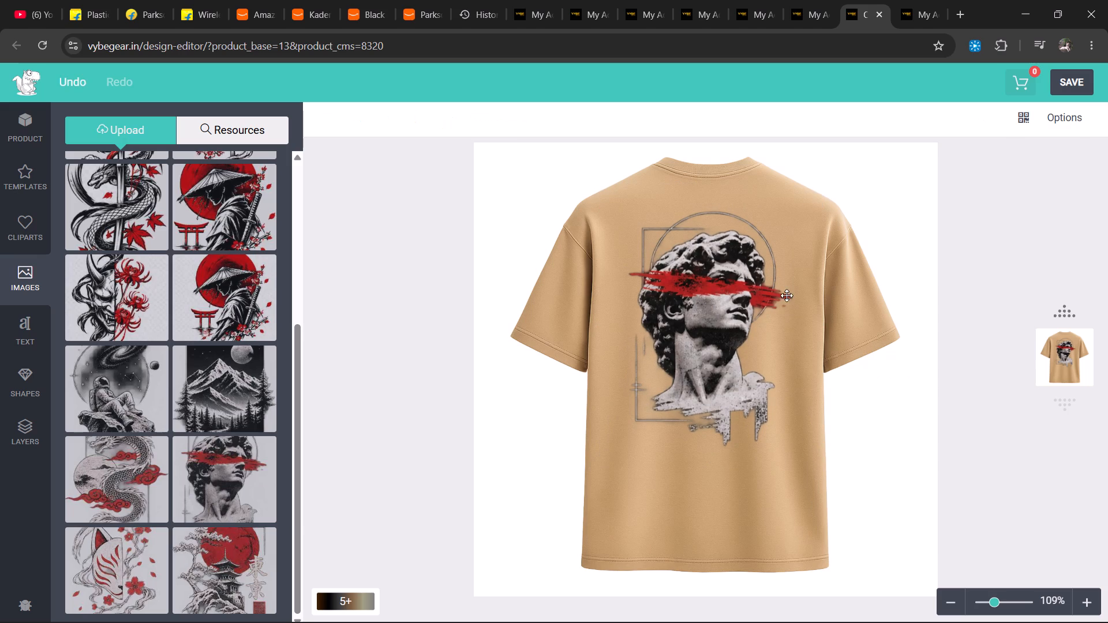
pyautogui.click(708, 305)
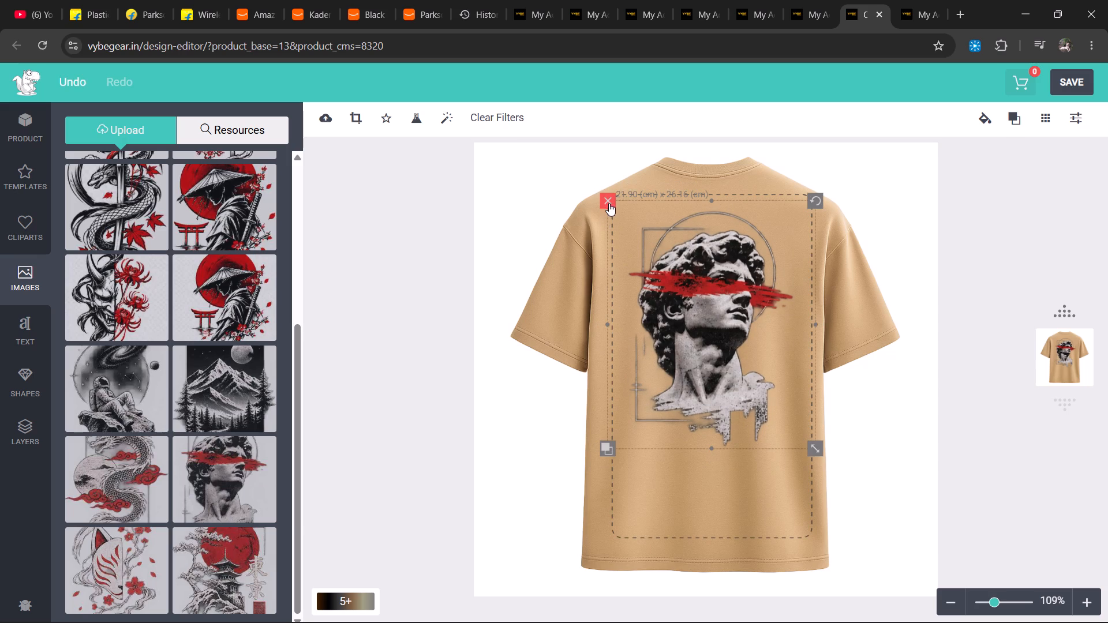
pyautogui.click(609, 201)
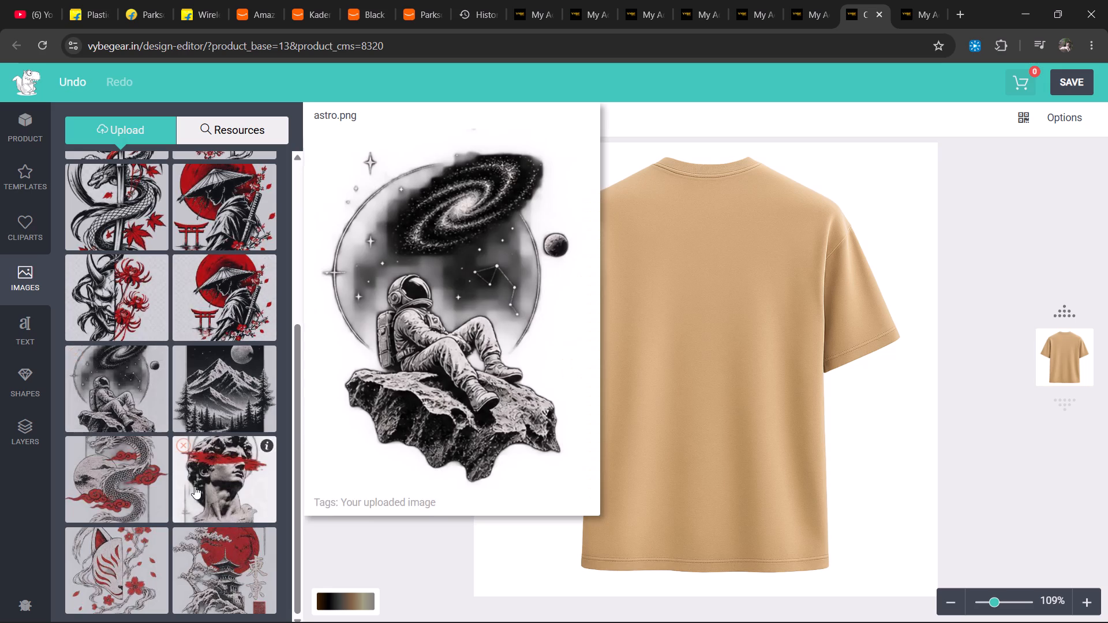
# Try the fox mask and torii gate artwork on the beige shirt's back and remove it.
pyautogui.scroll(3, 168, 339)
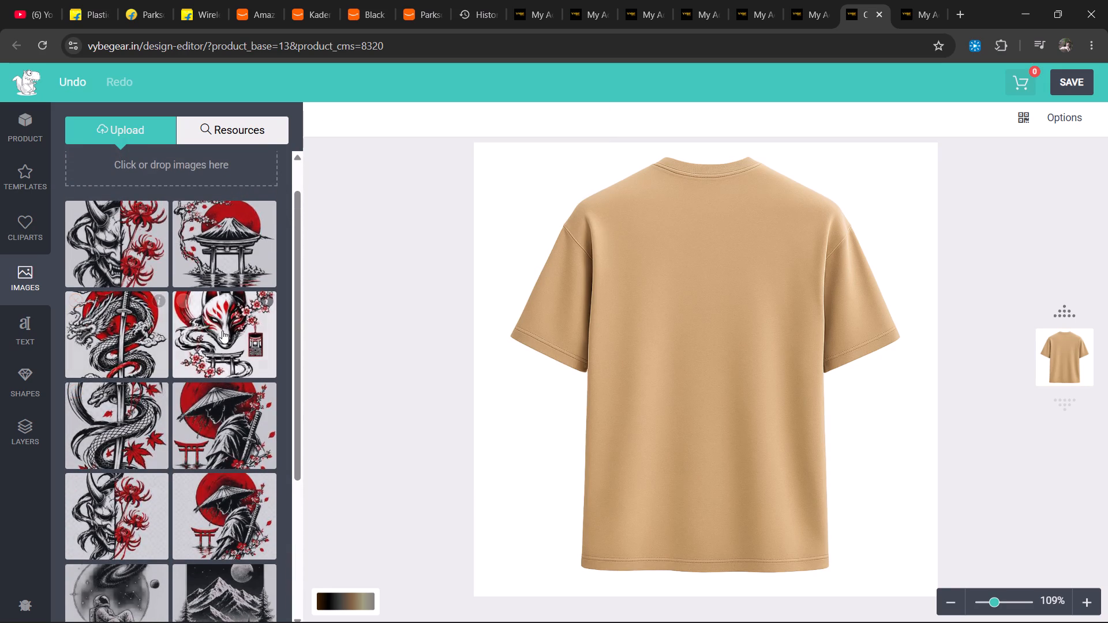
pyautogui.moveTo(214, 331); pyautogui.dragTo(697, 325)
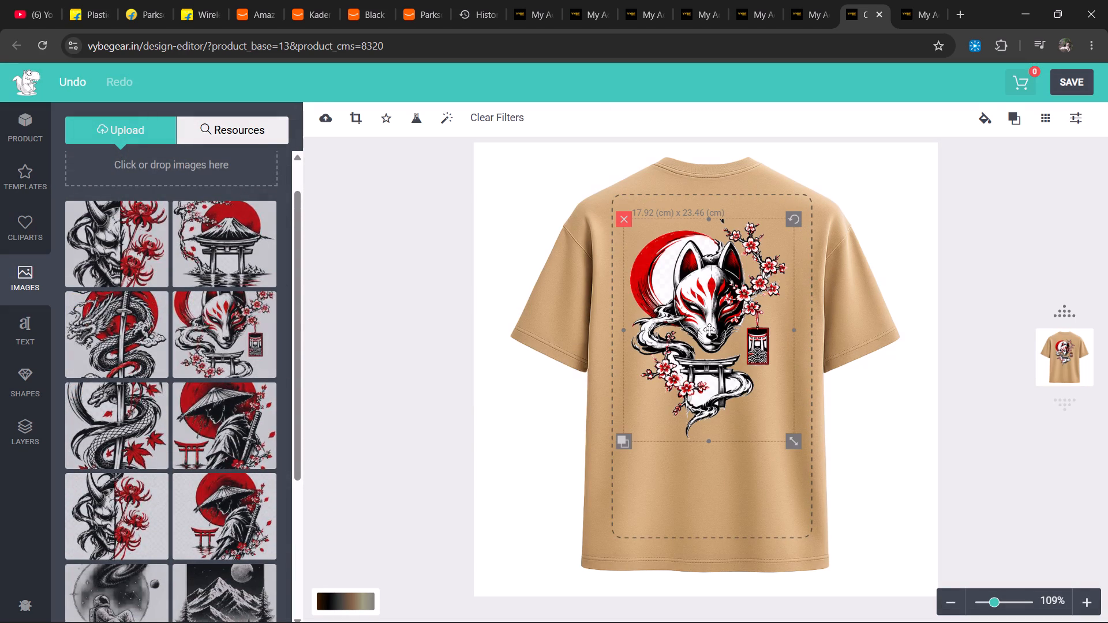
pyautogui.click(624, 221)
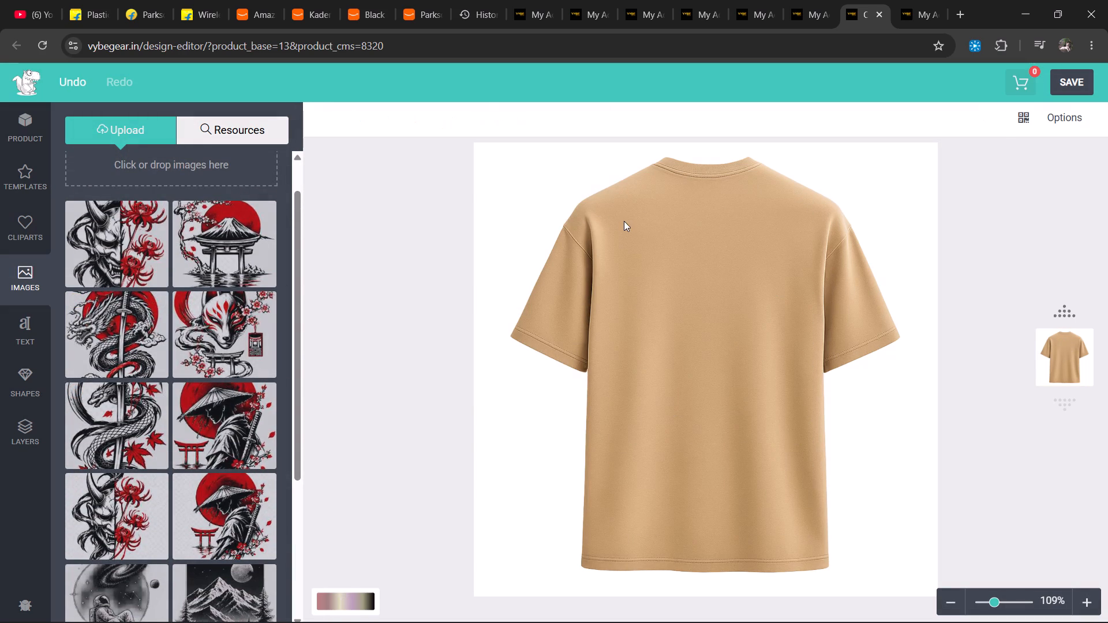
# Change the shirt colour to Airforce Blue.
pyautogui.click(6, 119)
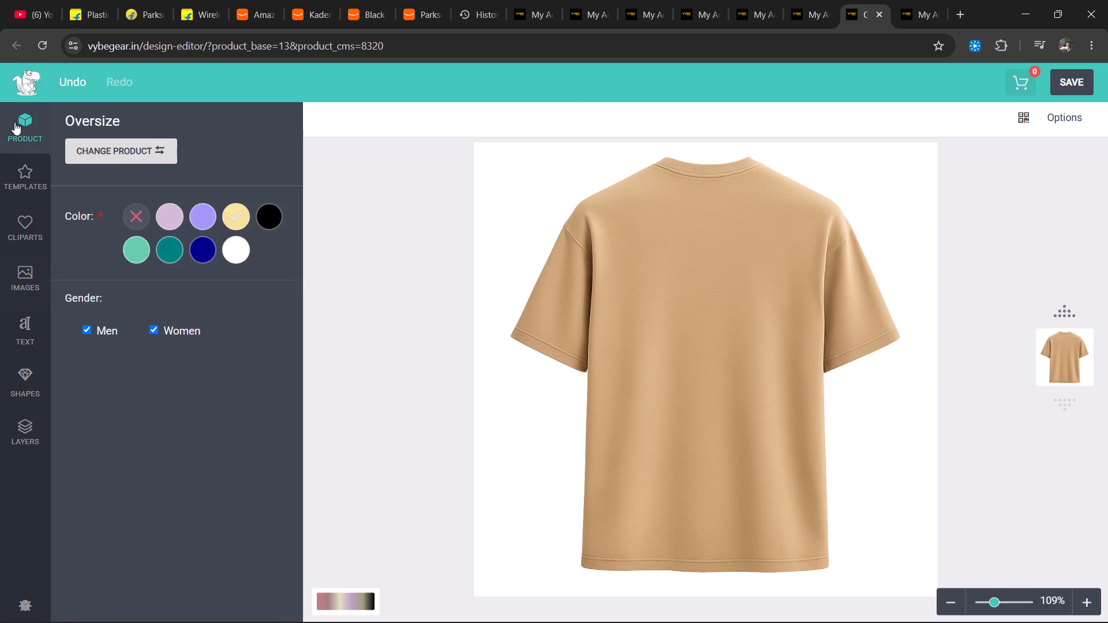
pyautogui.click(205, 245)
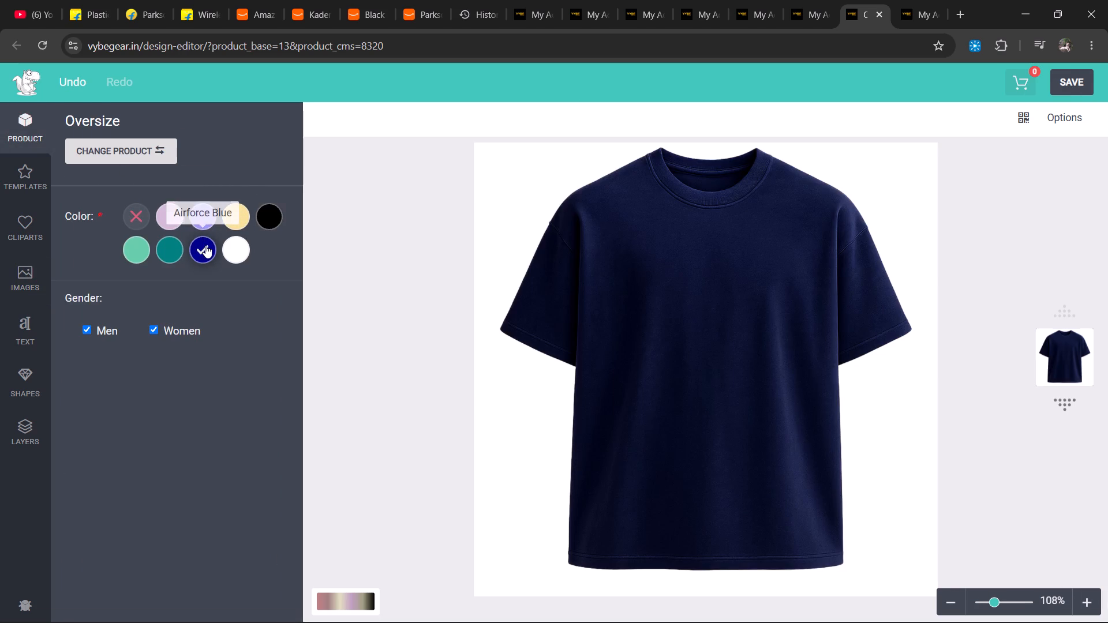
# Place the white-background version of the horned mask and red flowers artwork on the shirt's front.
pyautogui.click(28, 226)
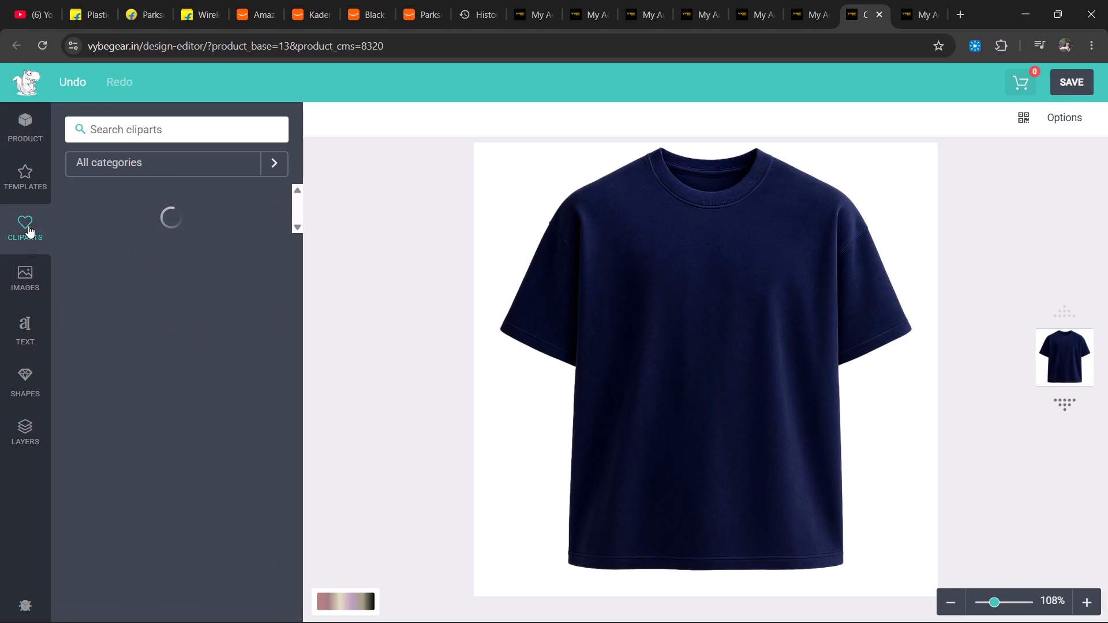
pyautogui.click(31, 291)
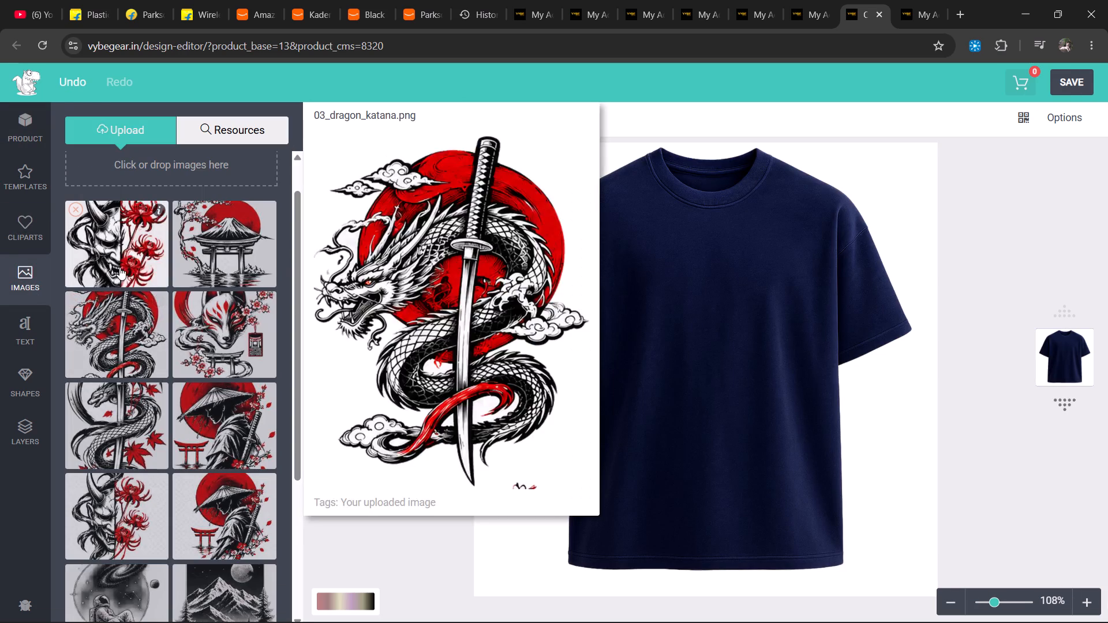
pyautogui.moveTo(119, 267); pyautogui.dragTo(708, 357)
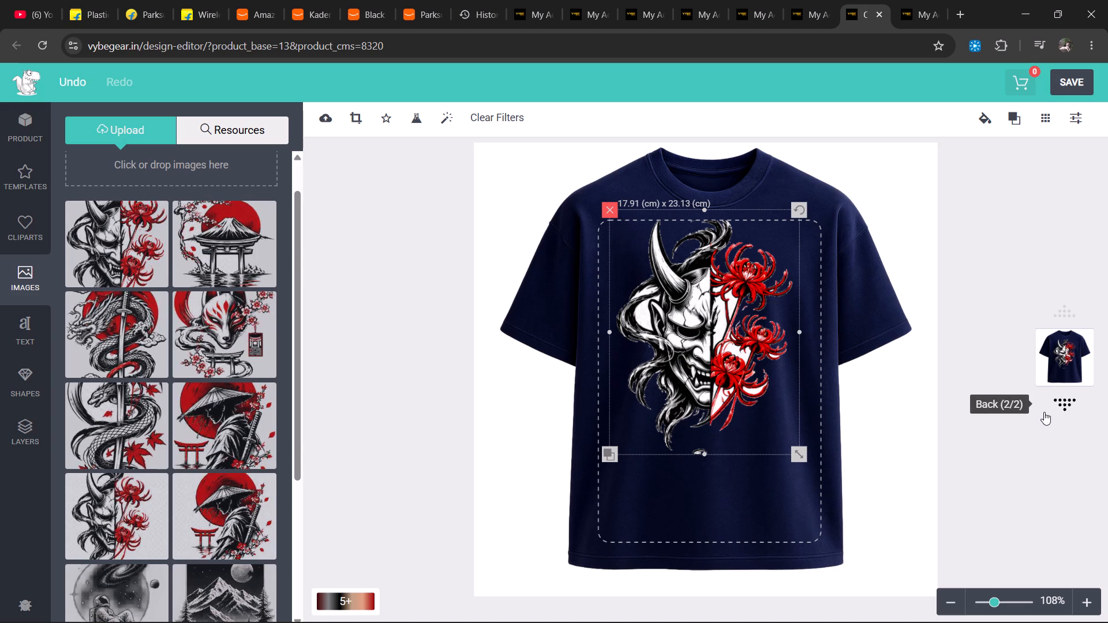
# Place the horned mask and red flowers artwork centred on the shirt's back at about 19.4 x 25.1 cm.
pyautogui.click(1068, 407)
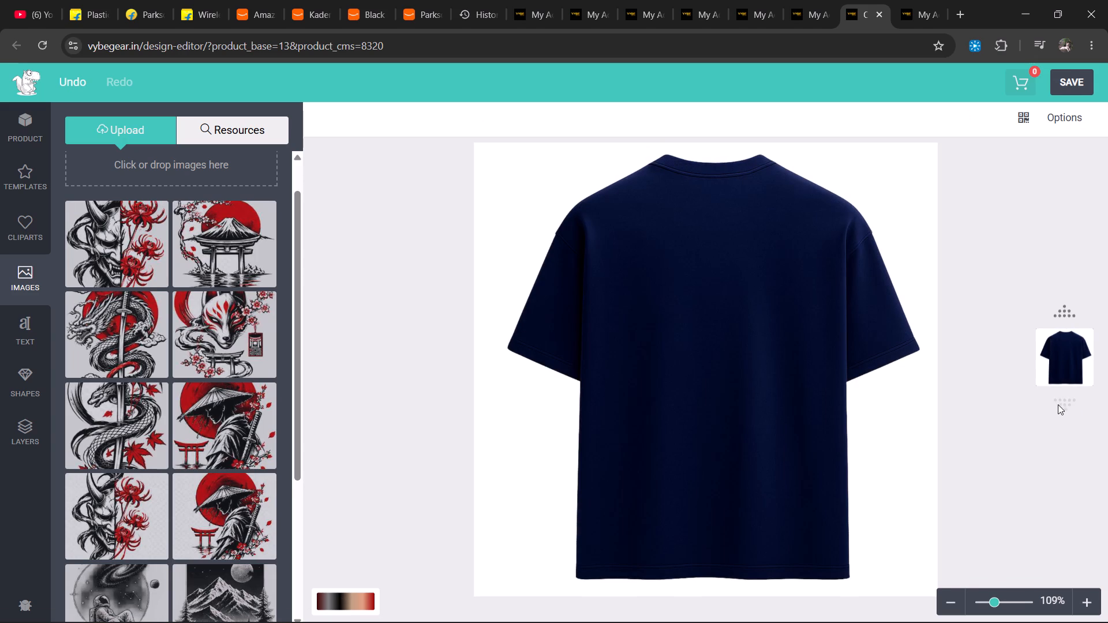
pyautogui.click(223, 273)
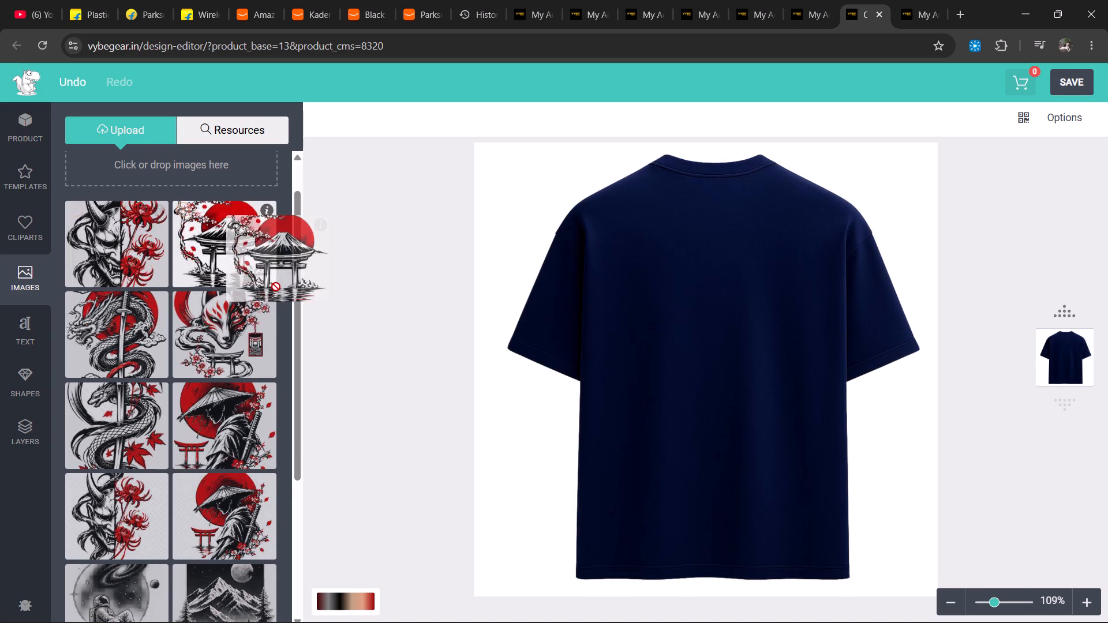
pyautogui.moveTo(122, 251); pyautogui.dragTo(454, 306)
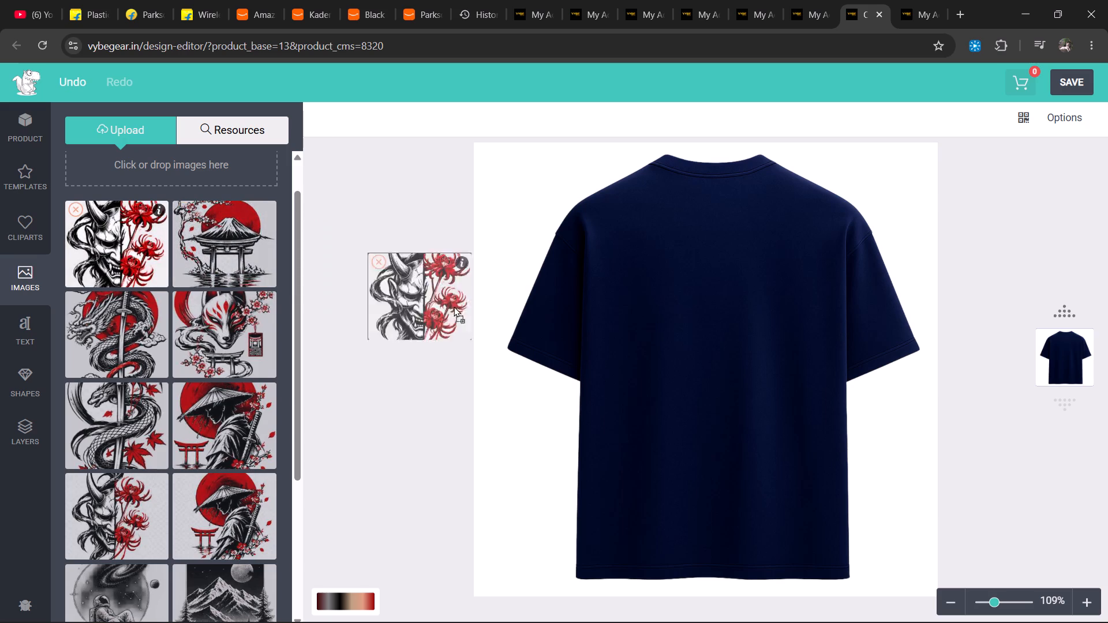
pyautogui.moveTo(454, 306); pyautogui.dragTo(714, 346)
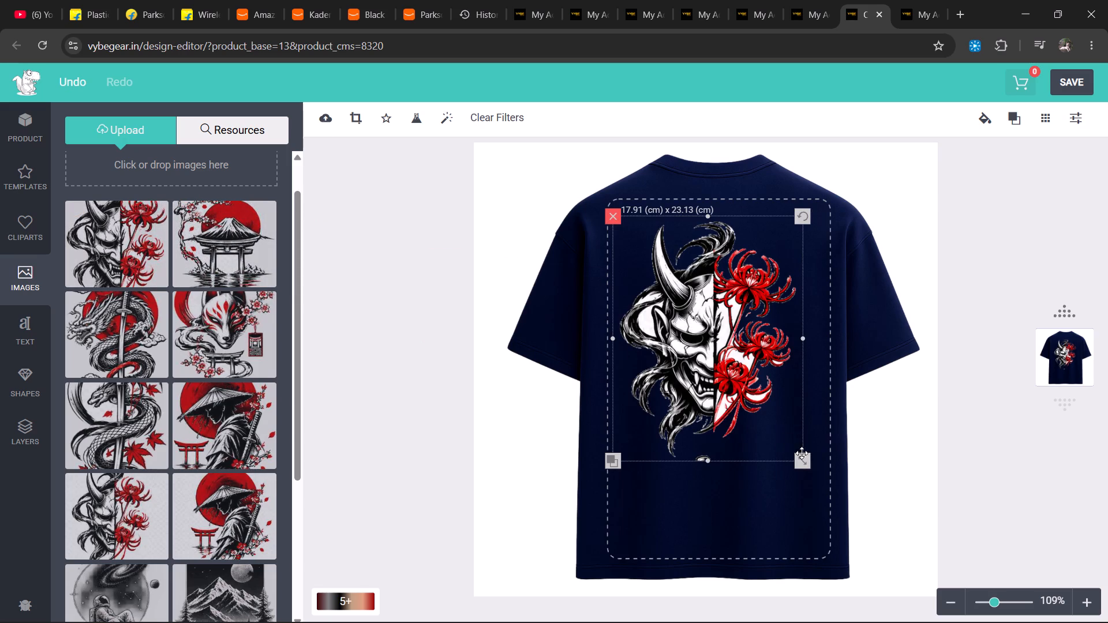
pyautogui.moveTo(806, 466); pyautogui.dragTo(811, 471)
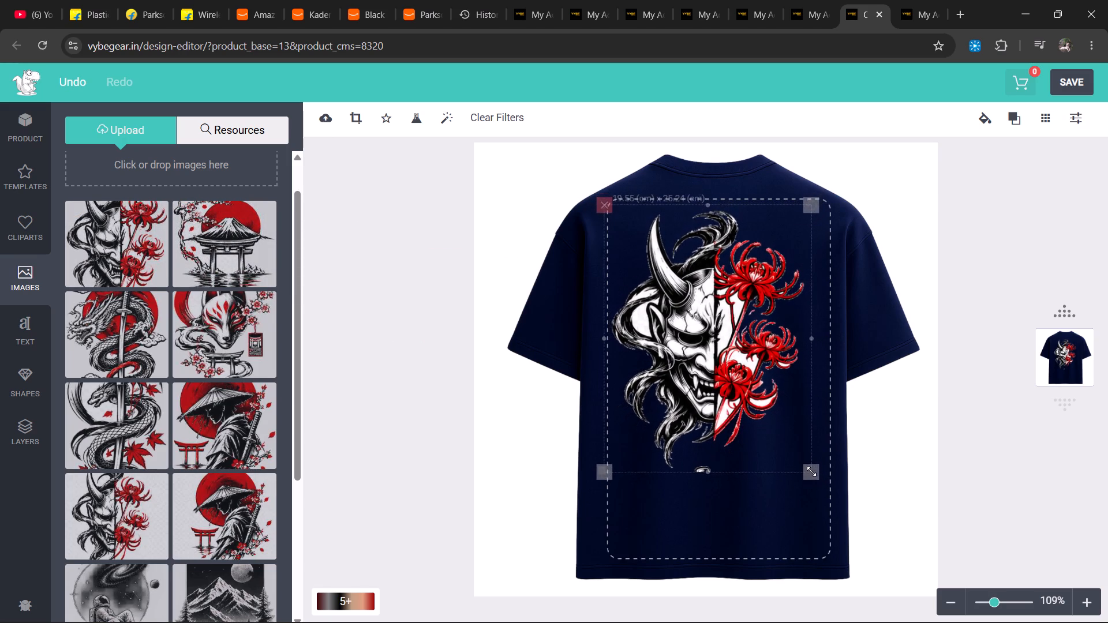
pyautogui.moveTo(811, 471); pyautogui.dragTo(811, 470)
pyautogui.moveTo(692, 389); pyautogui.dragTo(699, 391)
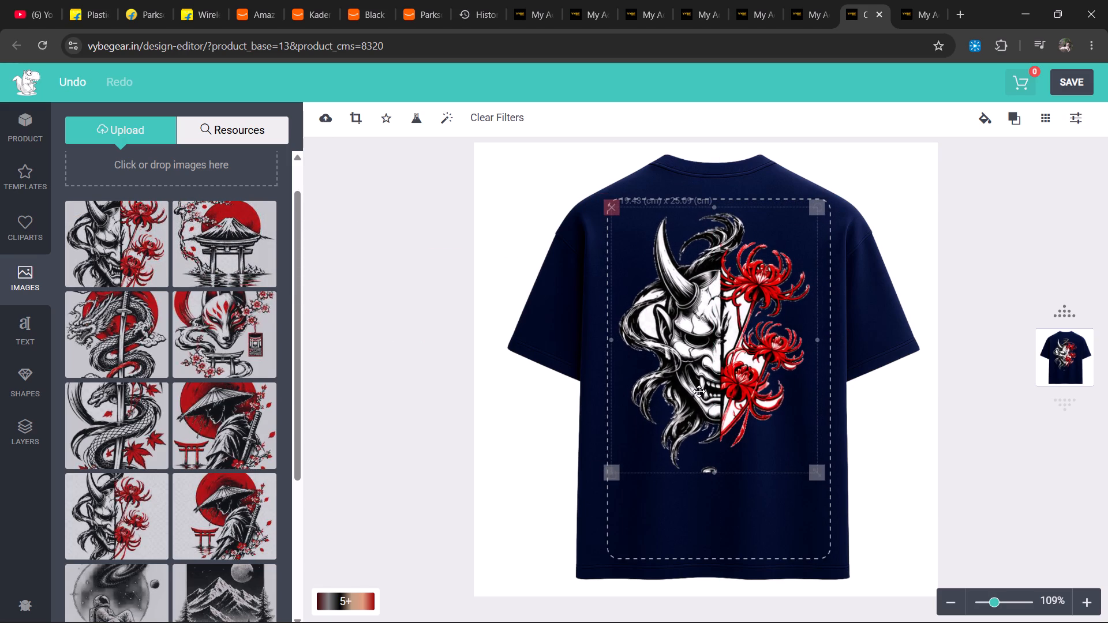
pyautogui.moveTo(699, 391); pyautogui.dragTo(701, 392)
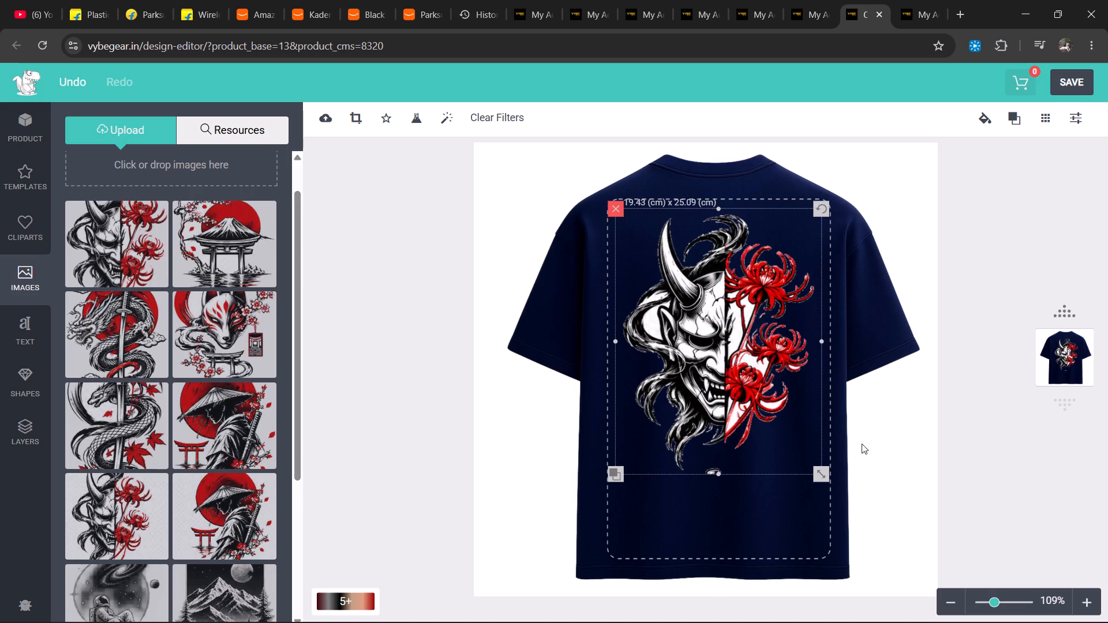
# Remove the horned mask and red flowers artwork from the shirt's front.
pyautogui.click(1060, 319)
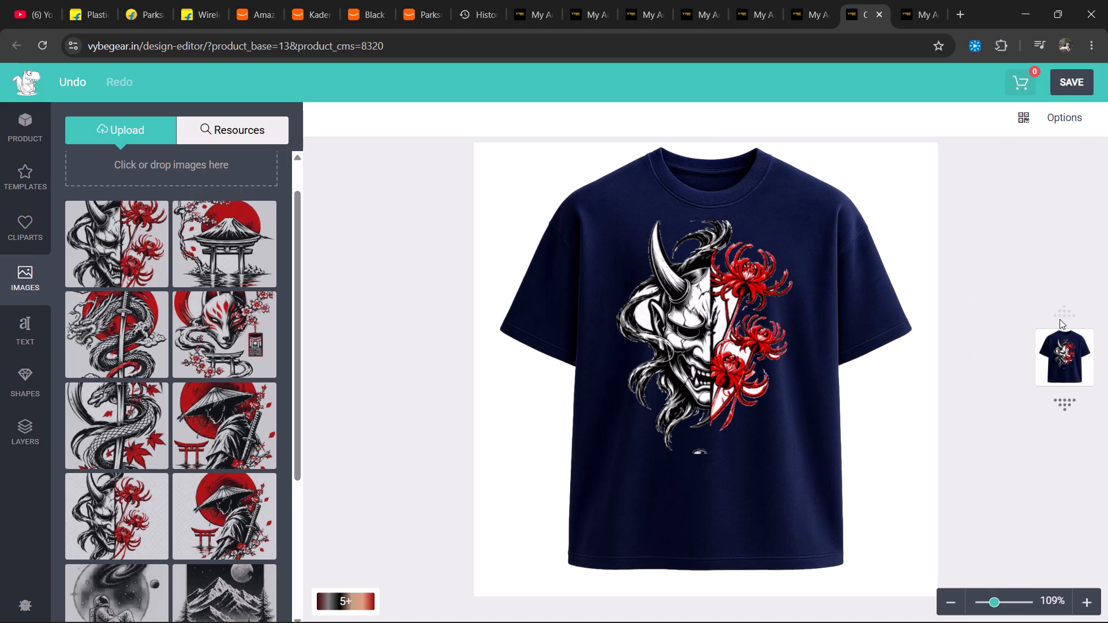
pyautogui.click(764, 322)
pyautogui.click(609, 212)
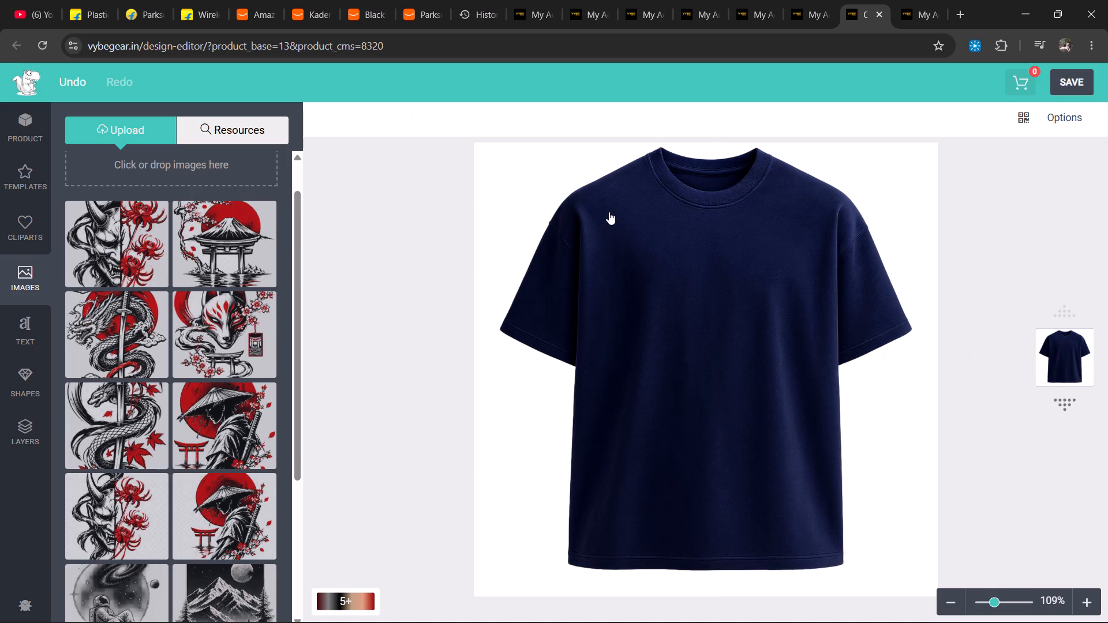
# Place the transparent-background straw-hat samurai and red sun artwork on the shirt's front at the wearer's left chest, about 4.5 x 5.5 cm.
pyautogui.moveTo(229, 430); pyautogui.dragTo(723, 314)
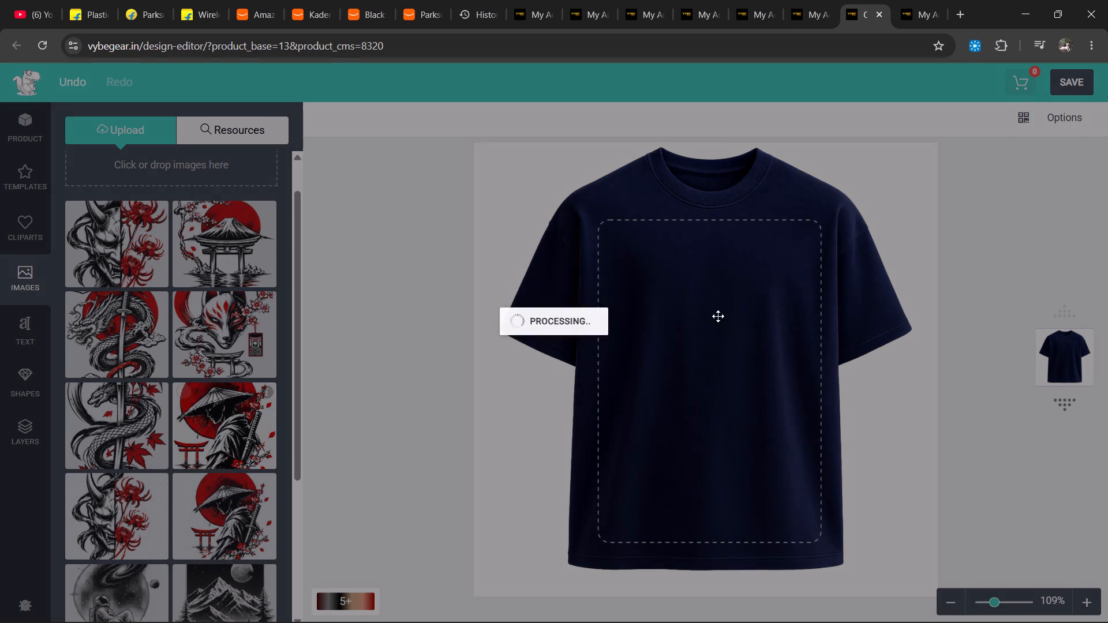
pyautogui.moveTo(728, 337); pyautogui.dragTo(736, 373)
pyautogui.moveTo(742, 375); pyautogui.dragTo(824, 467)
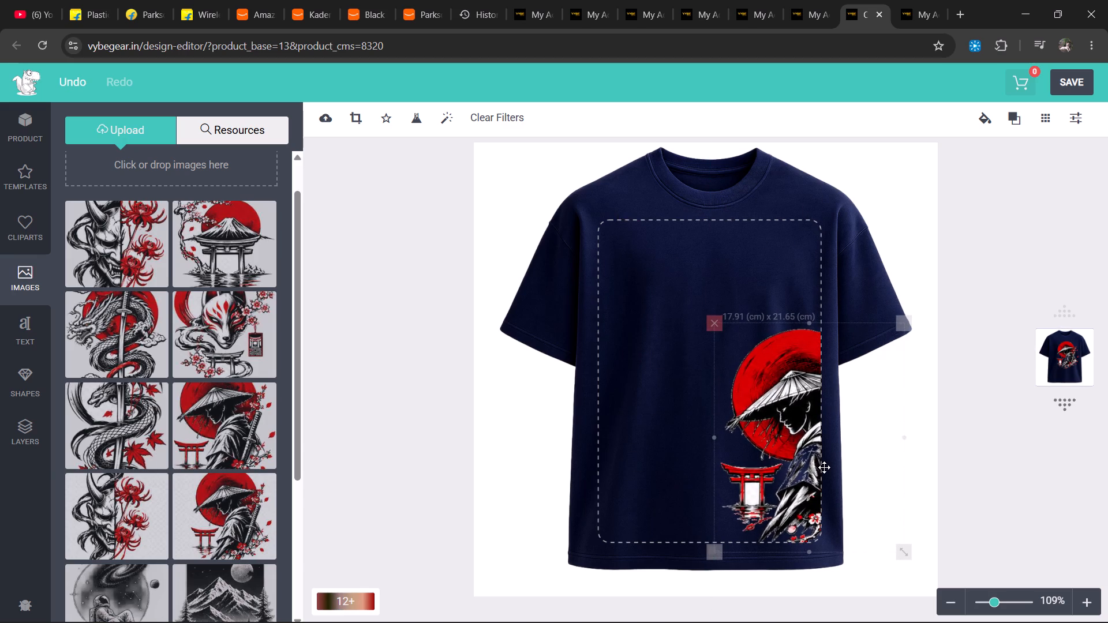
pyautogui.moveTo(824, 467); pyautogui.dragTo(652, 501)
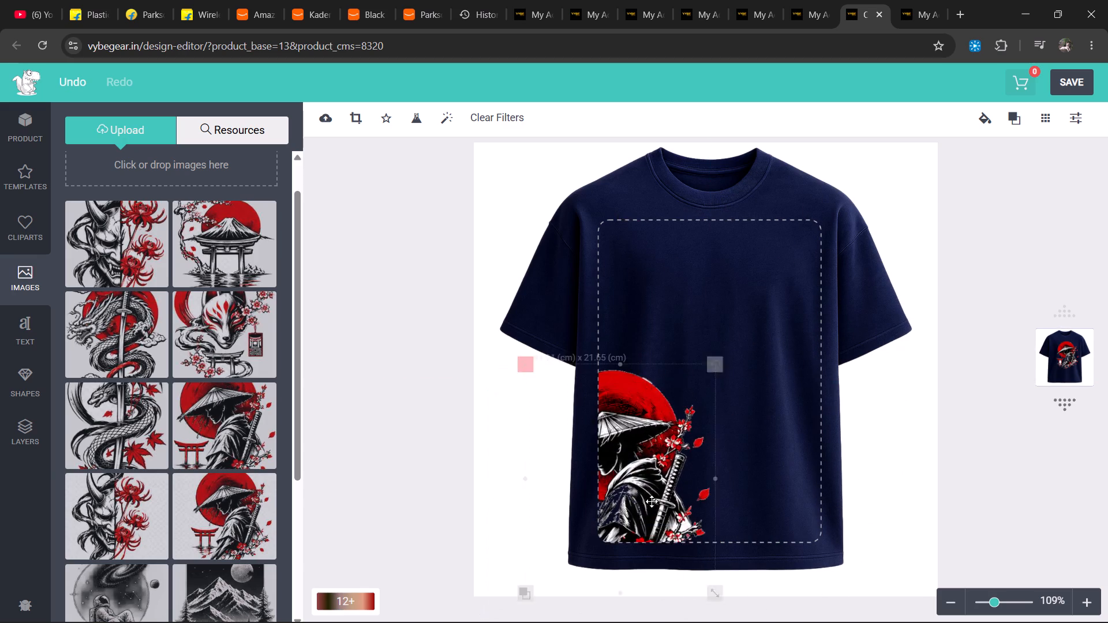
pyautogui.moveTo(652, 501); pyautogui.dragTo(709, 457)
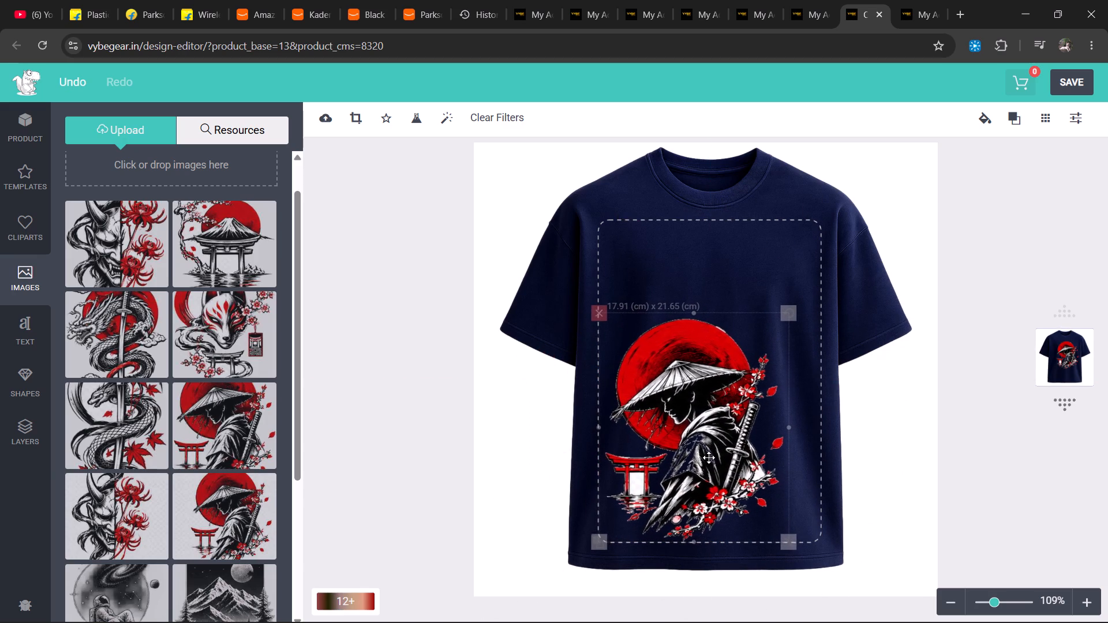
pyautogui.moveTo(709, 457); pyautogui.dragTo(708, 457)
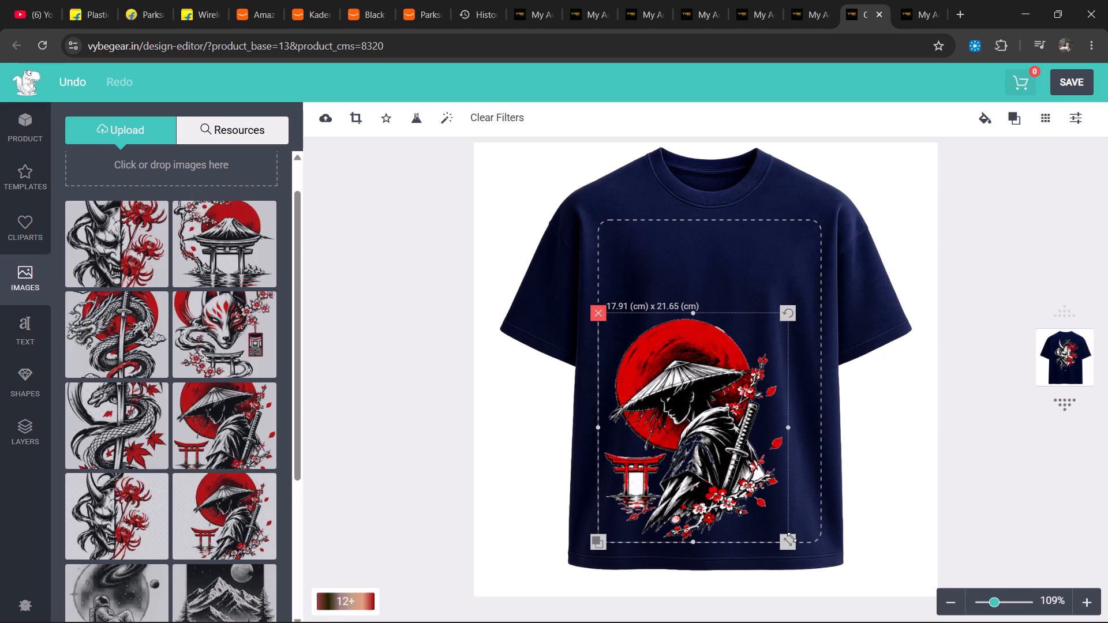
pyautogui.moveTo(791, 538); pyautogui.dragTo(689, 476)
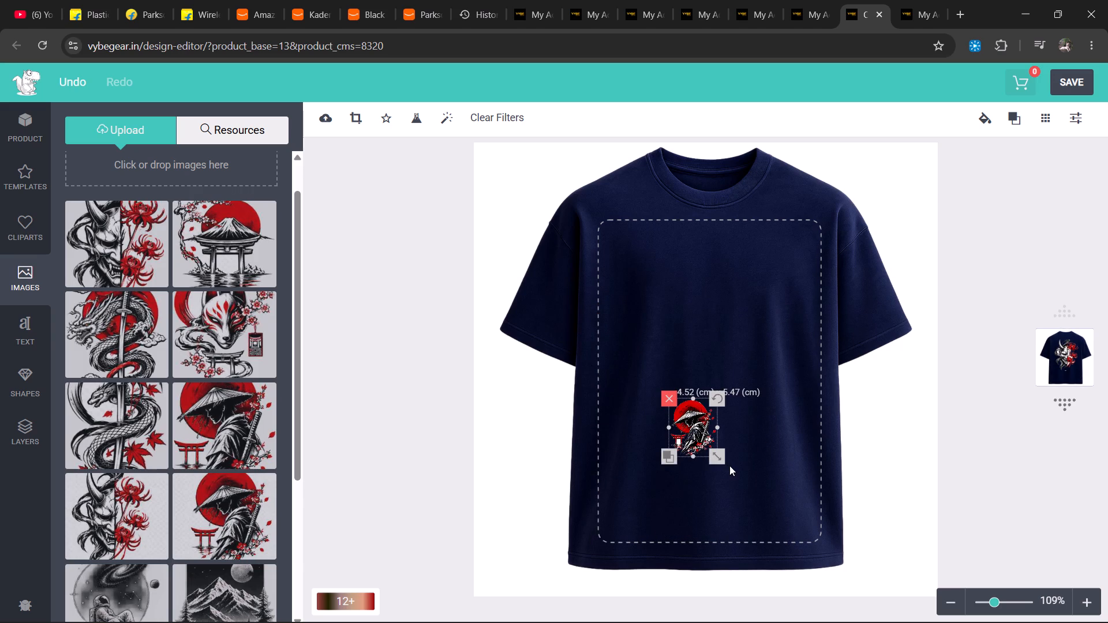
pyautogui.moveTo(721, 462); pyautogui.dragTo(712, 452)
pyautogui.moveTo(702, 437); pyautogui.dragTo(791, 294)
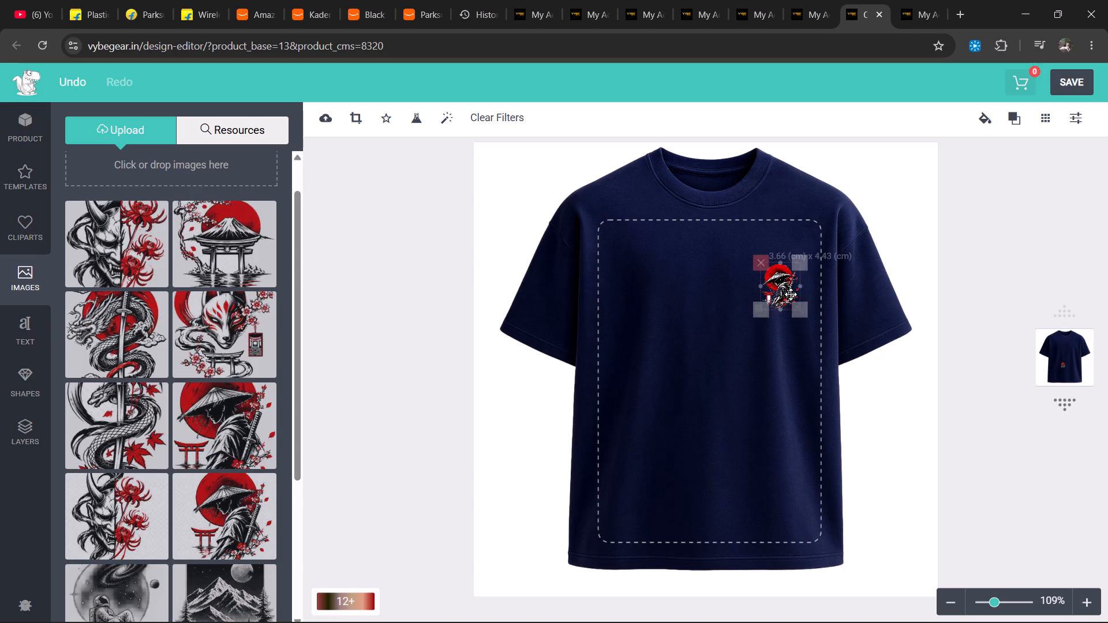
pyautogui.moveTo(791, 294); pyautogui.dragTo(721, 309)
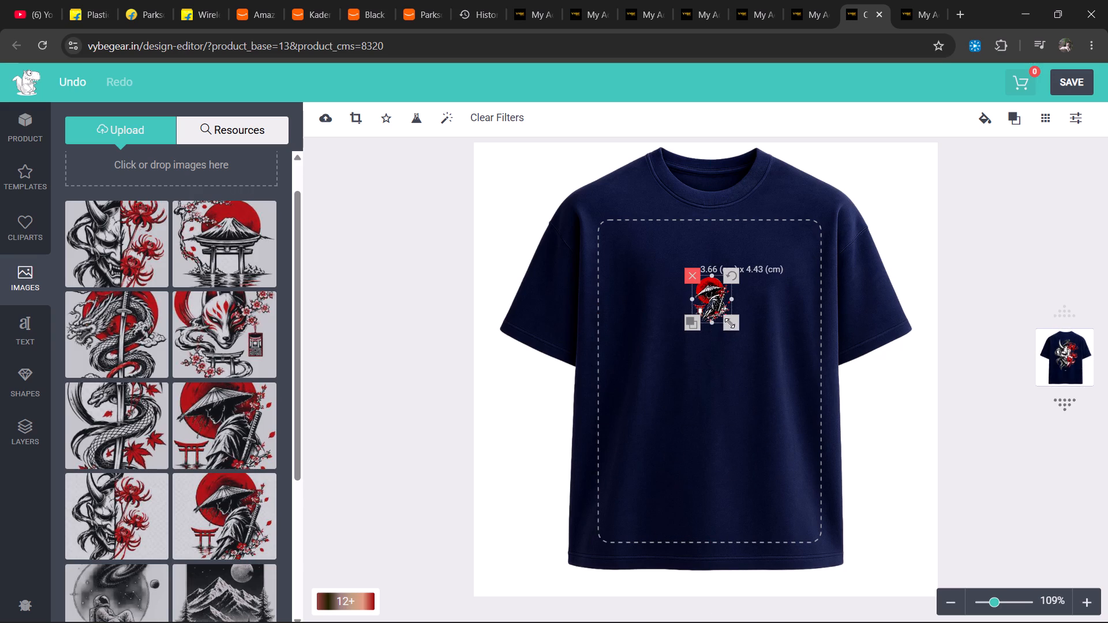
pyautogui.moveTo(729, 322); pyautogui.dragTo(738, 326)
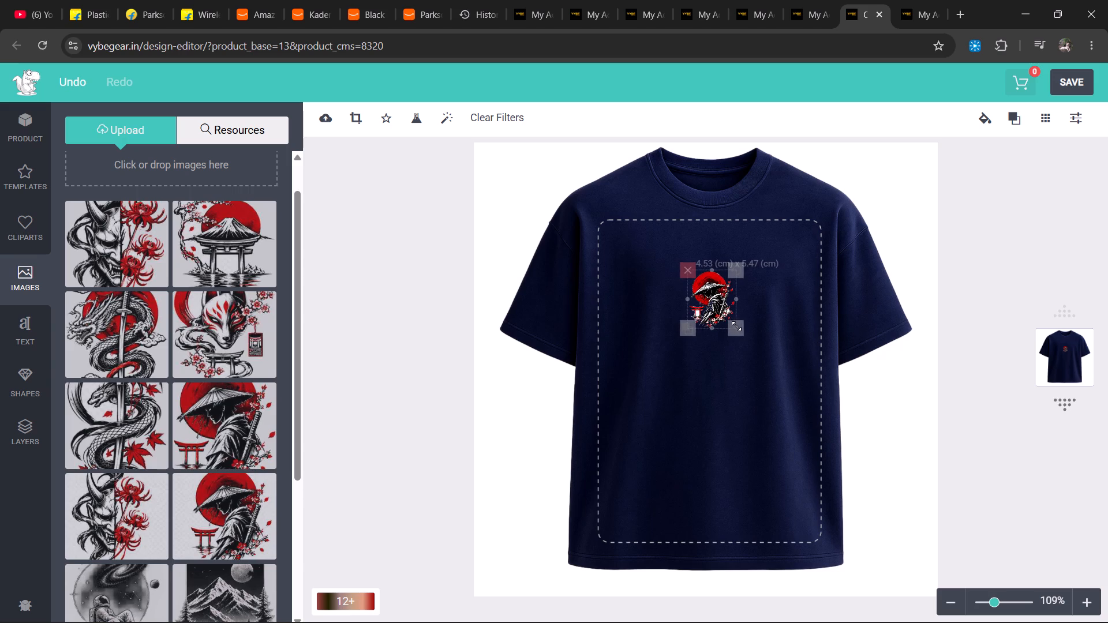
pyautogui.moveTo(713, 304); pyautogui.dragTo(772, 280)
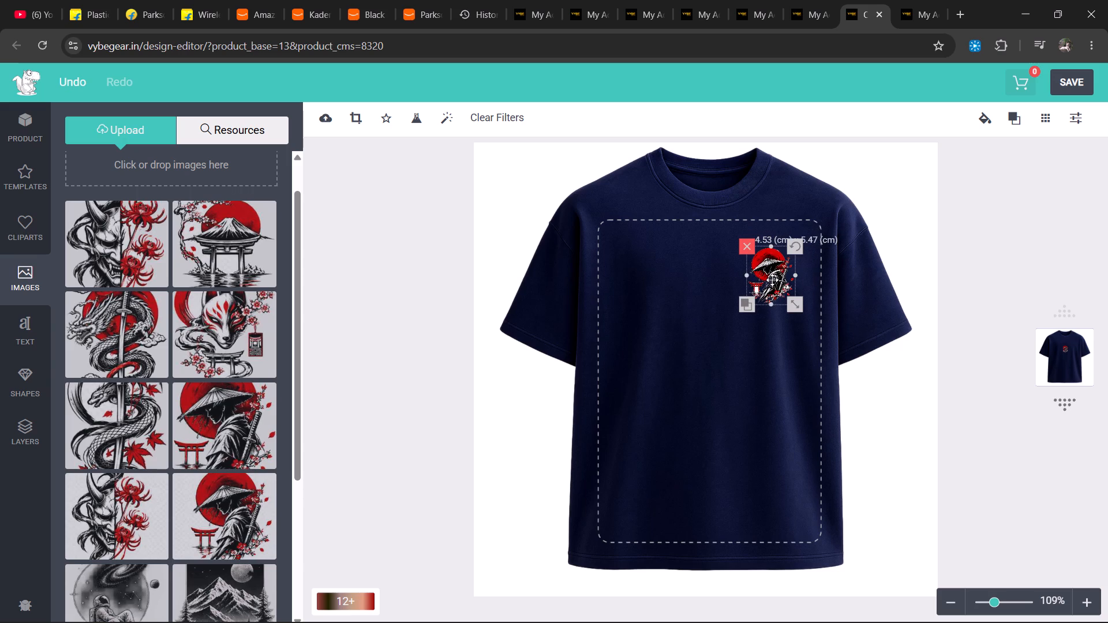
pyautogui.click(974, 316)
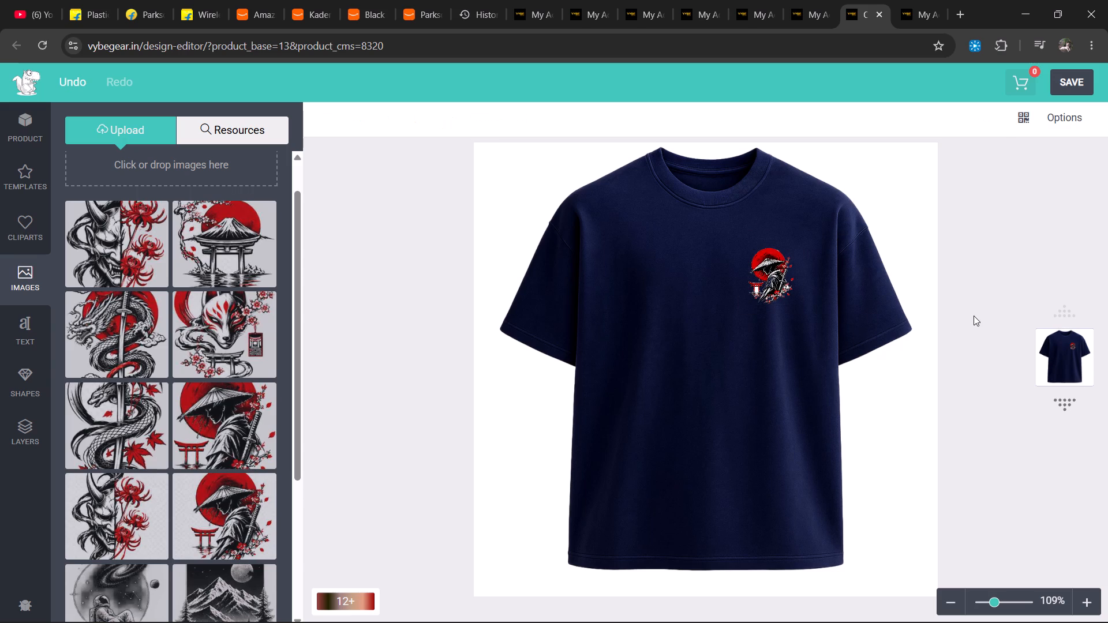
# Save the design, accept the originality and terms confirmation, and submit it.
pyautogui.click(1062, 85)
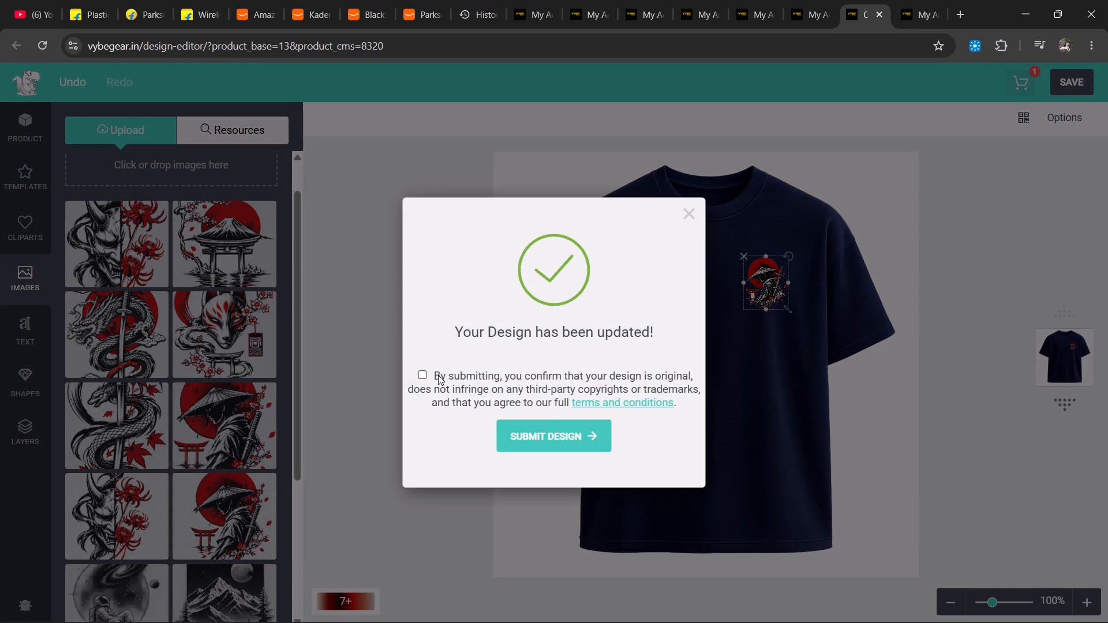
pyautogui.click(438, 375)
pyautogui.click(554, 425)
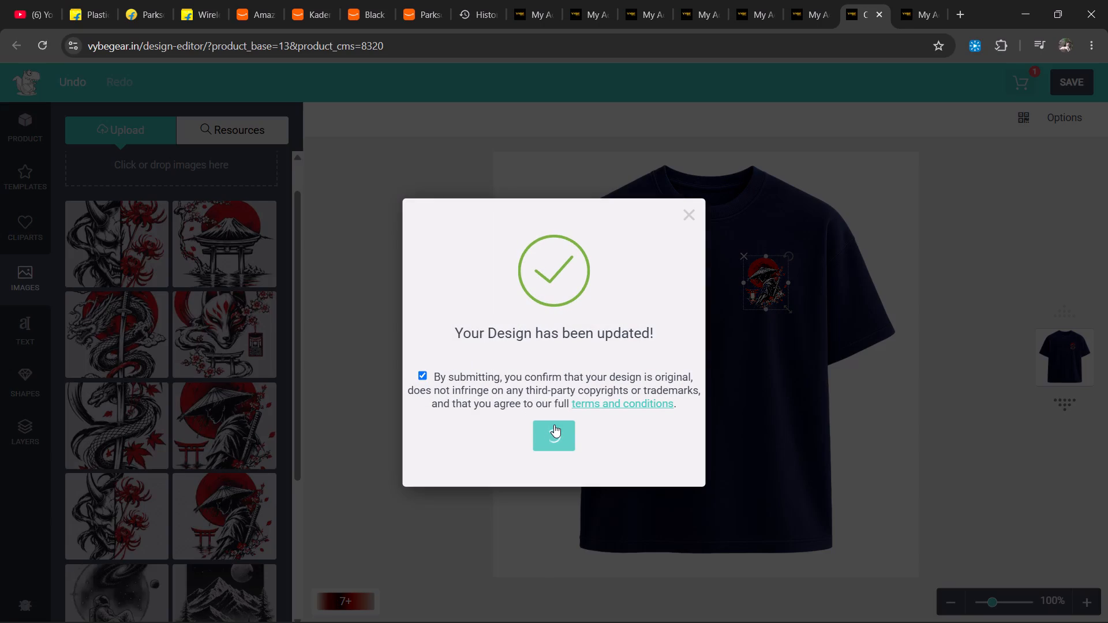
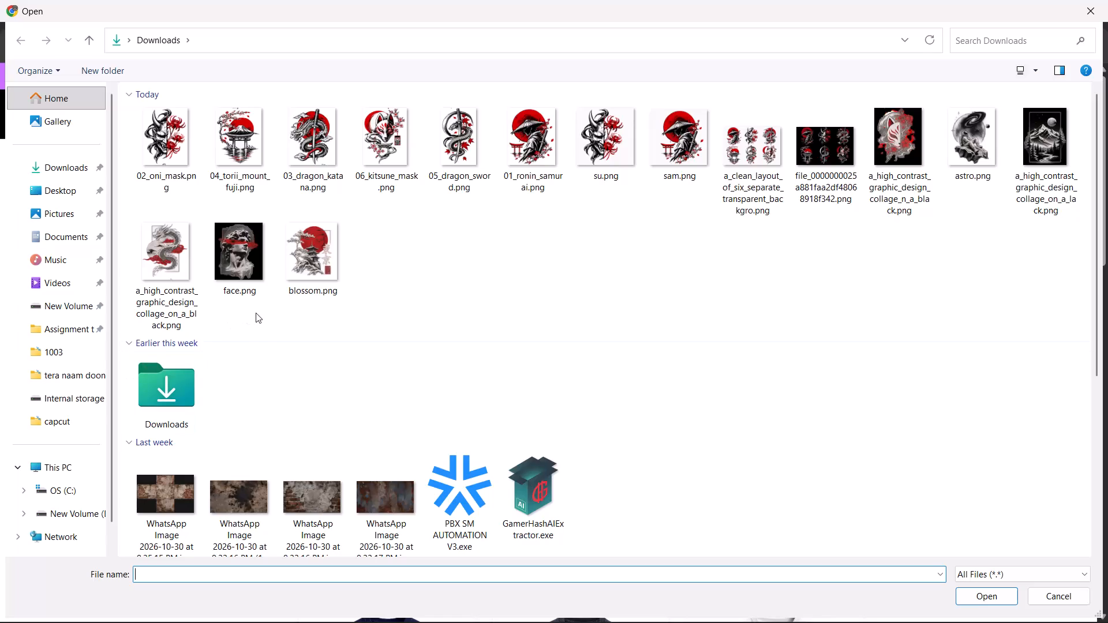
# Browse the Downloads, Desktop, Pictures and its subfolders, Documents, Videos and New Volume (D:) for an image to upload.
pyautogui.click(85, 171)
pyautogui.click(75, 183)
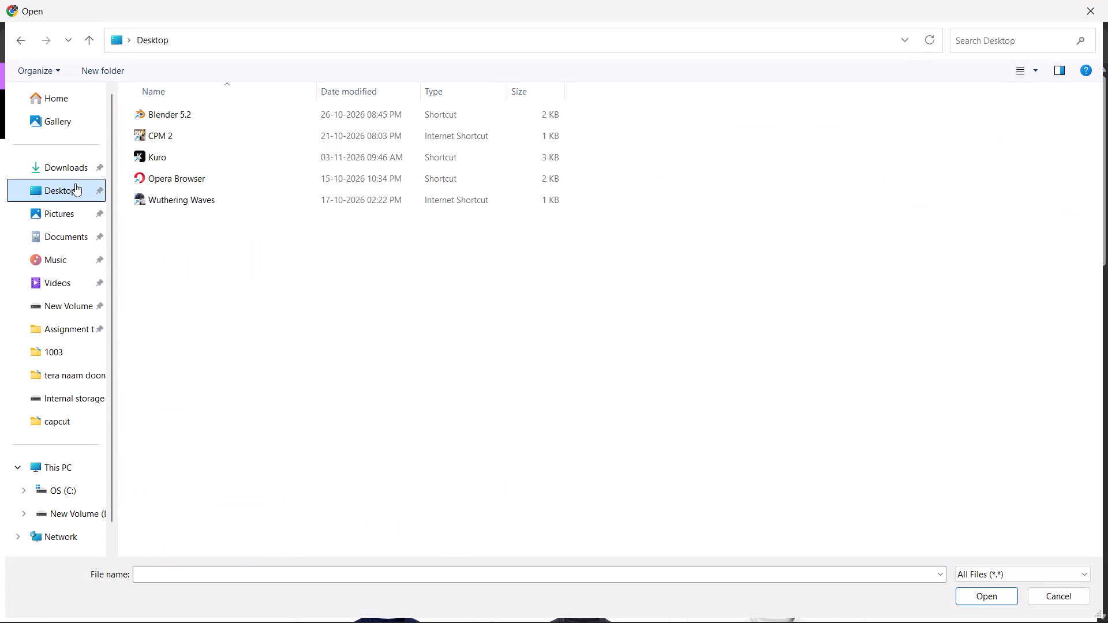
pyautogui.click(72, 200)
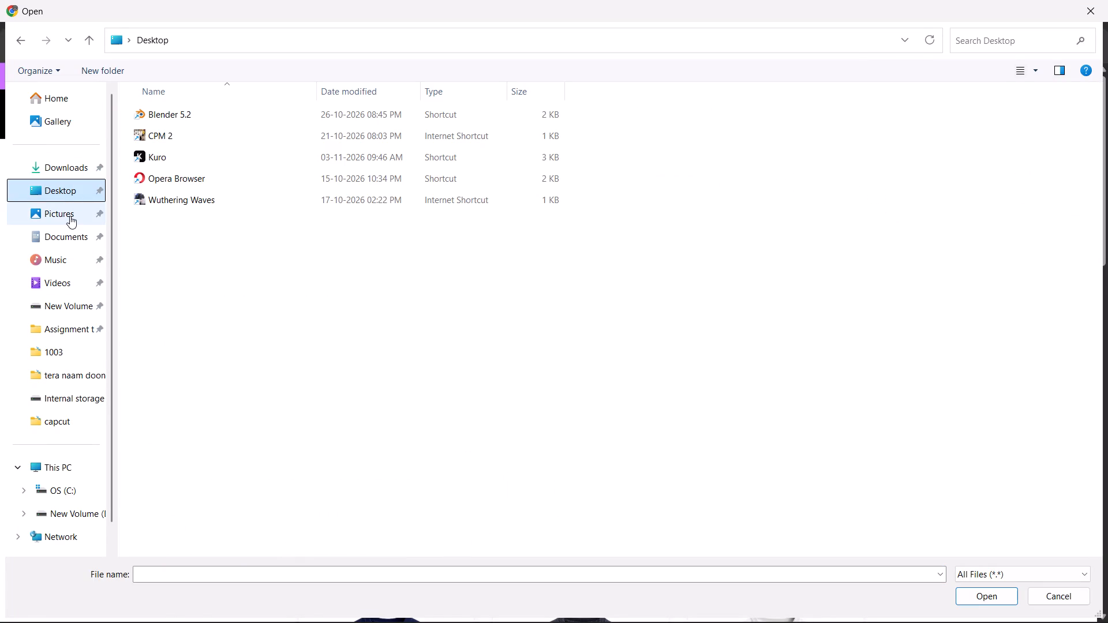
pyautogui.click(70, 216)
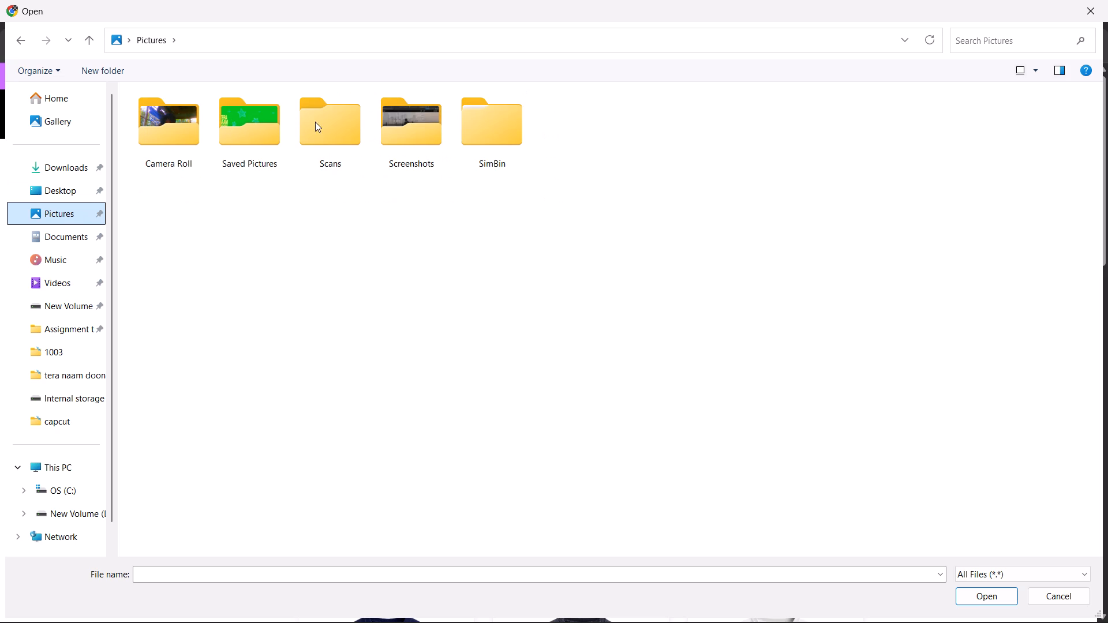
pyautogui.doubleClick(383, 117)
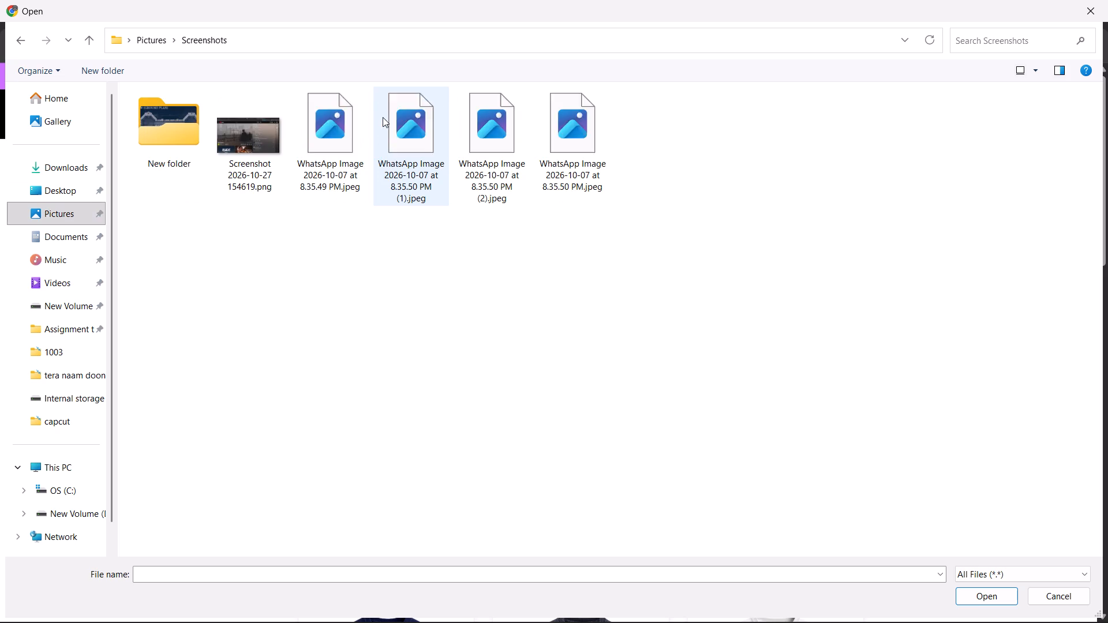
pyautogui.click(31, 36)
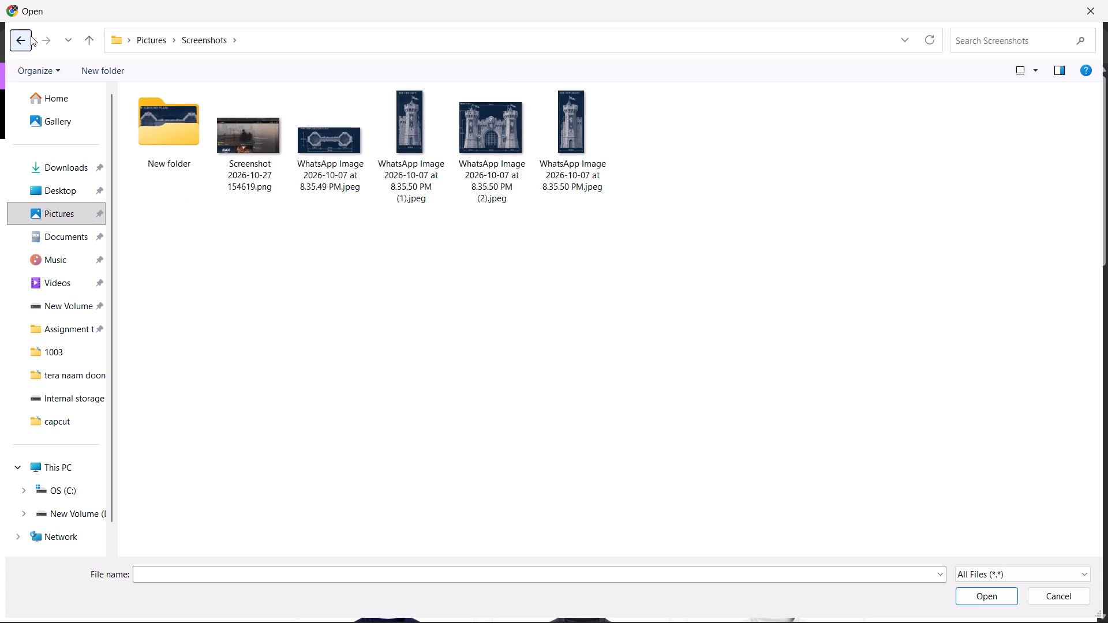
pyautogui.doubleClick(260, 103)
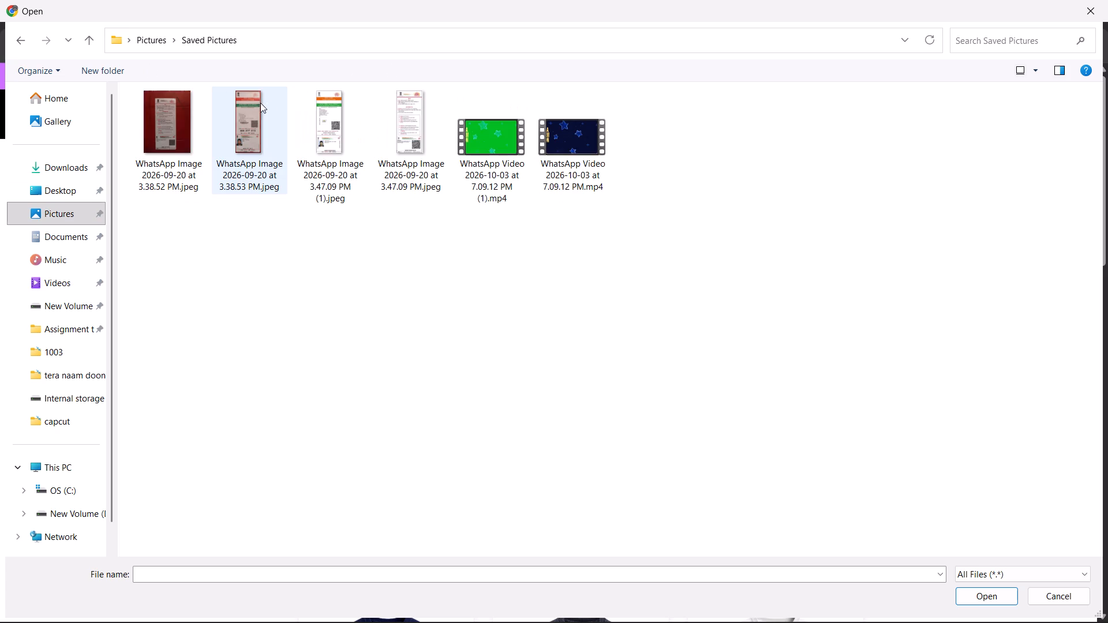
pyautogui.click(23, 35)
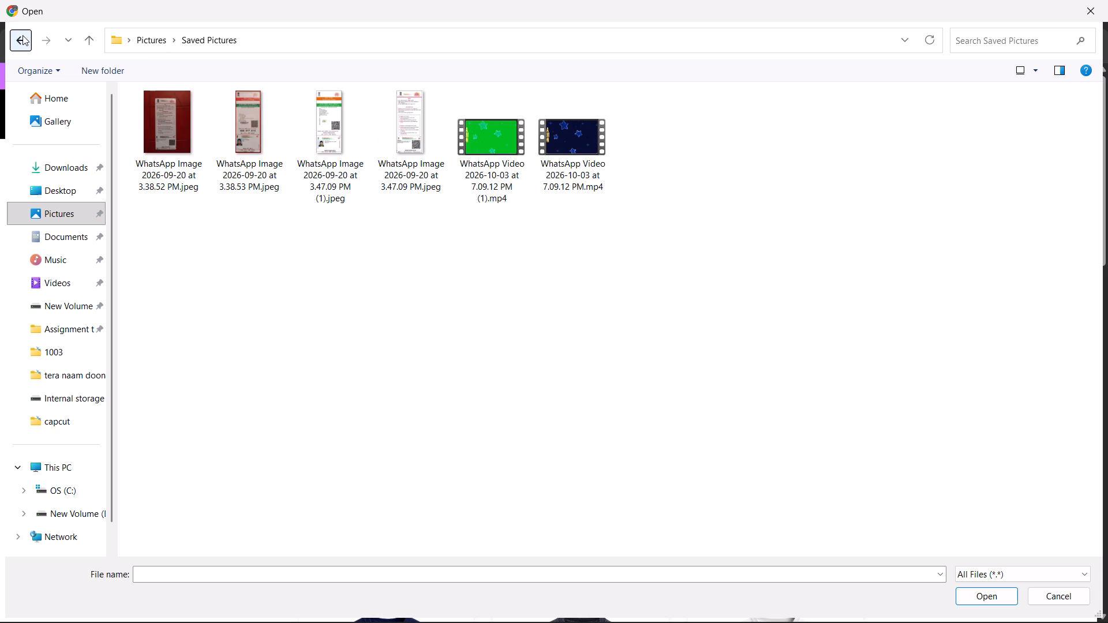
pyautogui.doubleClick(166, 98)
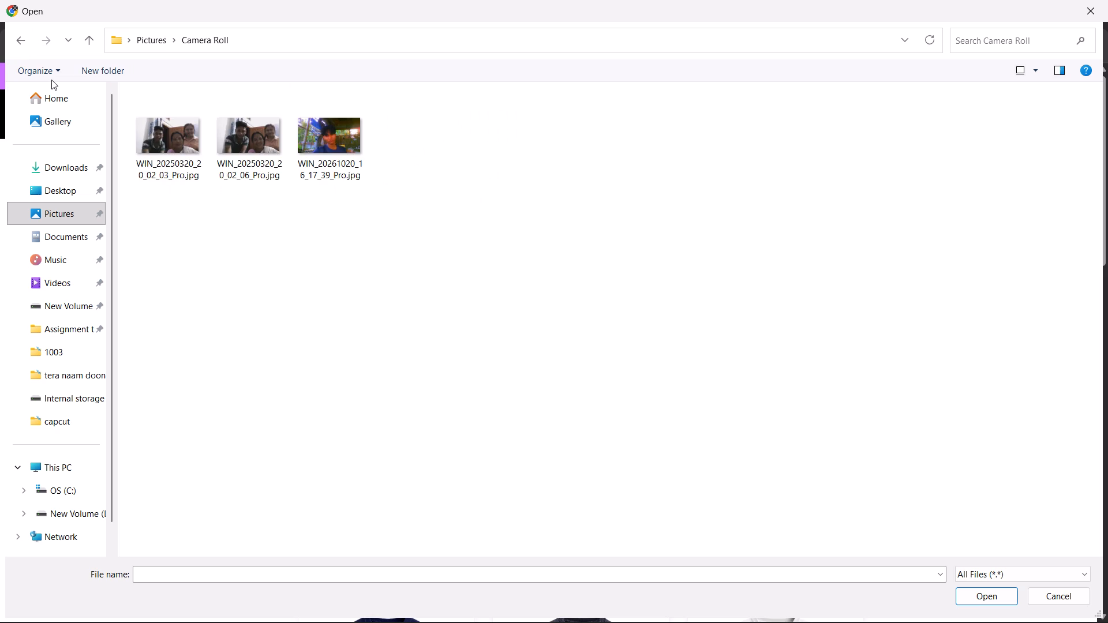
pyautogui.click(24, 35)
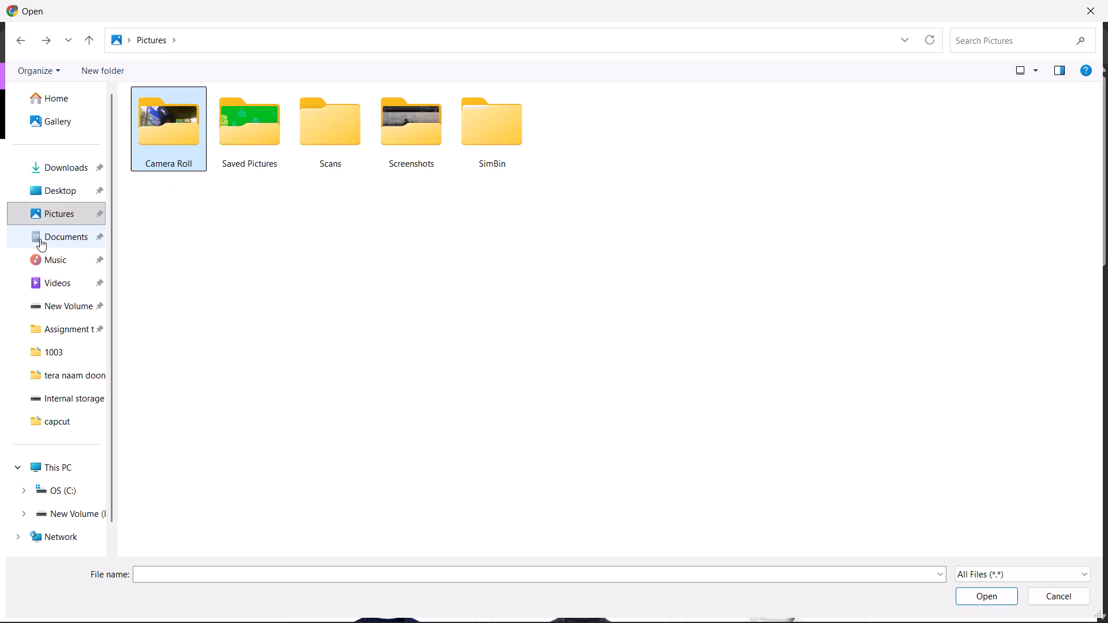
pyautogui.click(44, 242)
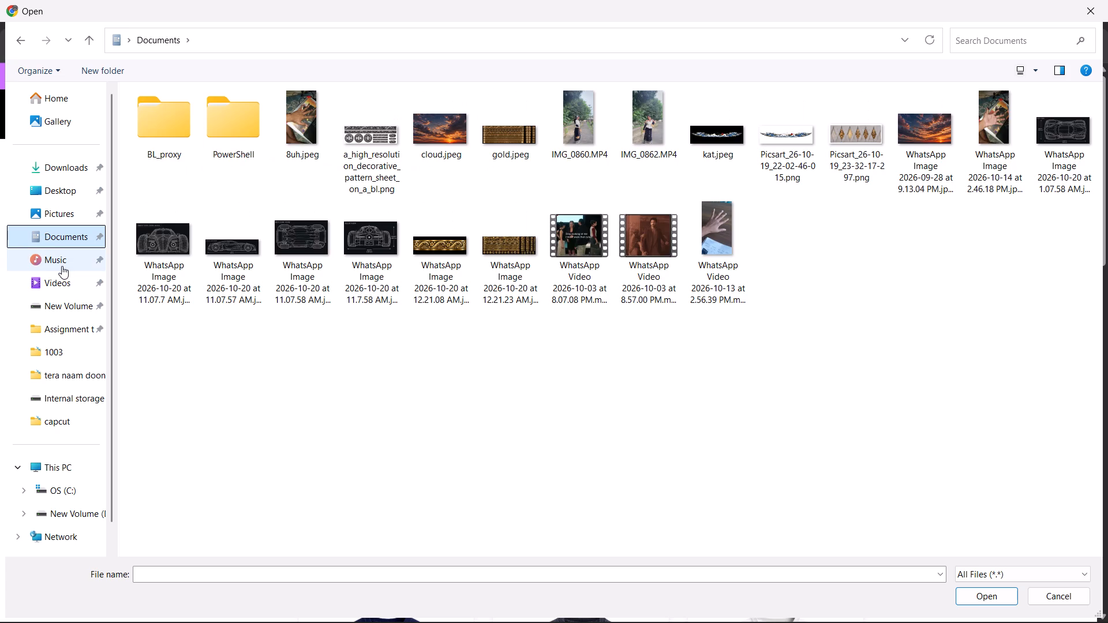
pyautogui.click(62, 266)
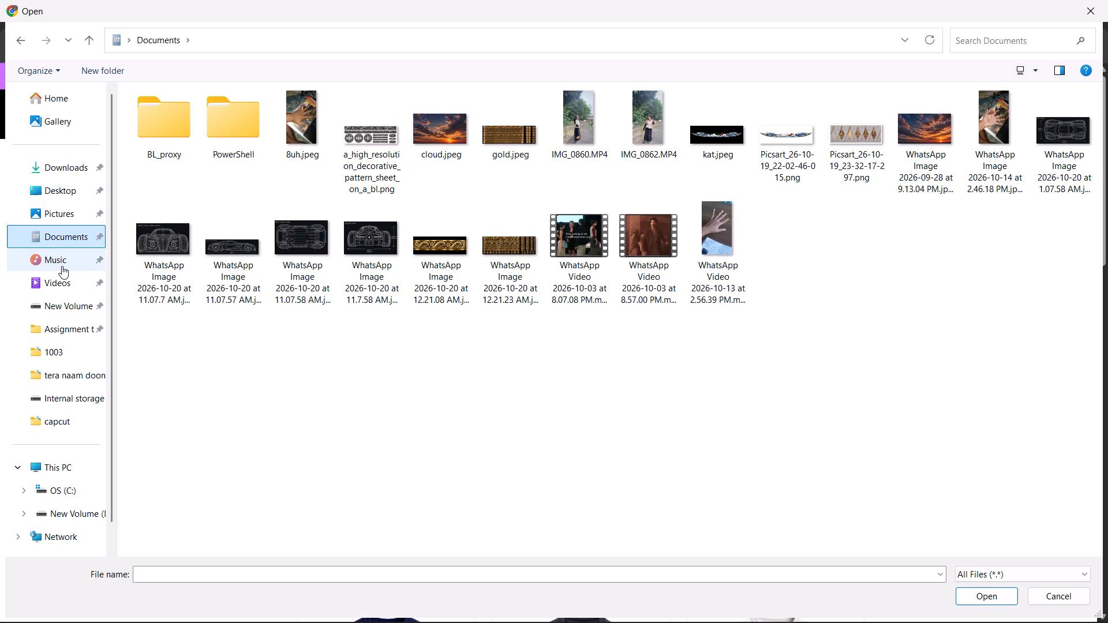
pyautogui.click(67, 276)
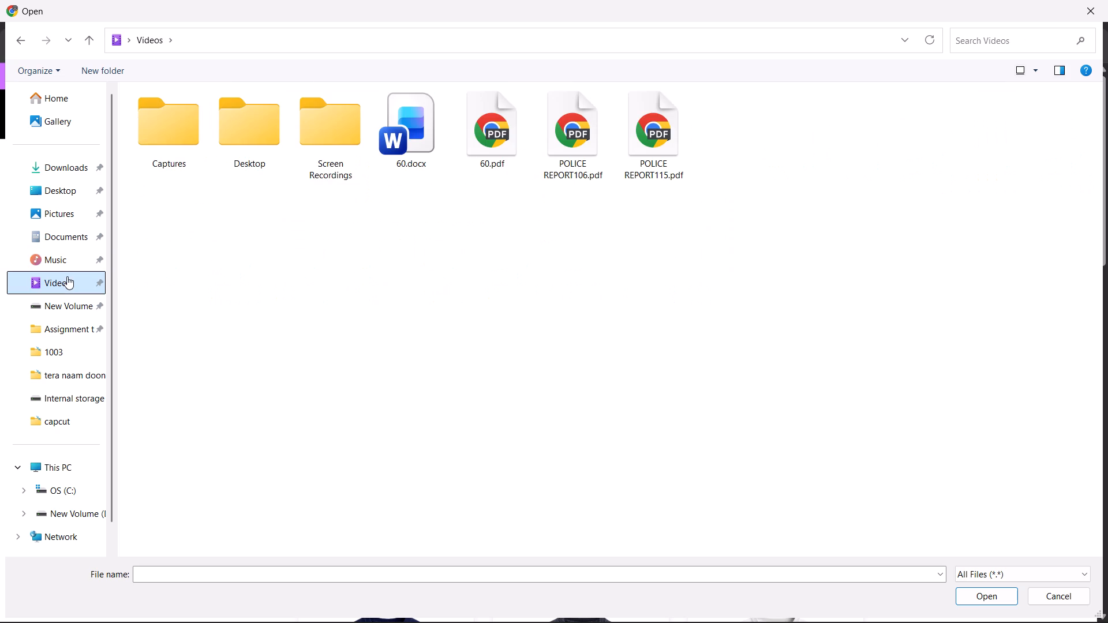
pyautogui.click(80, 307)
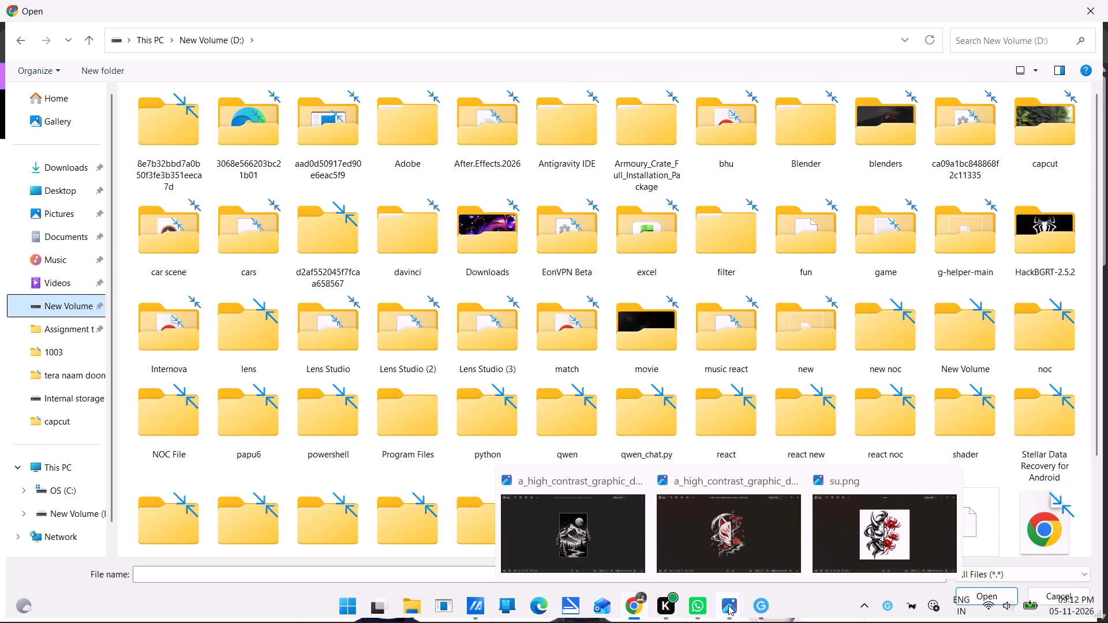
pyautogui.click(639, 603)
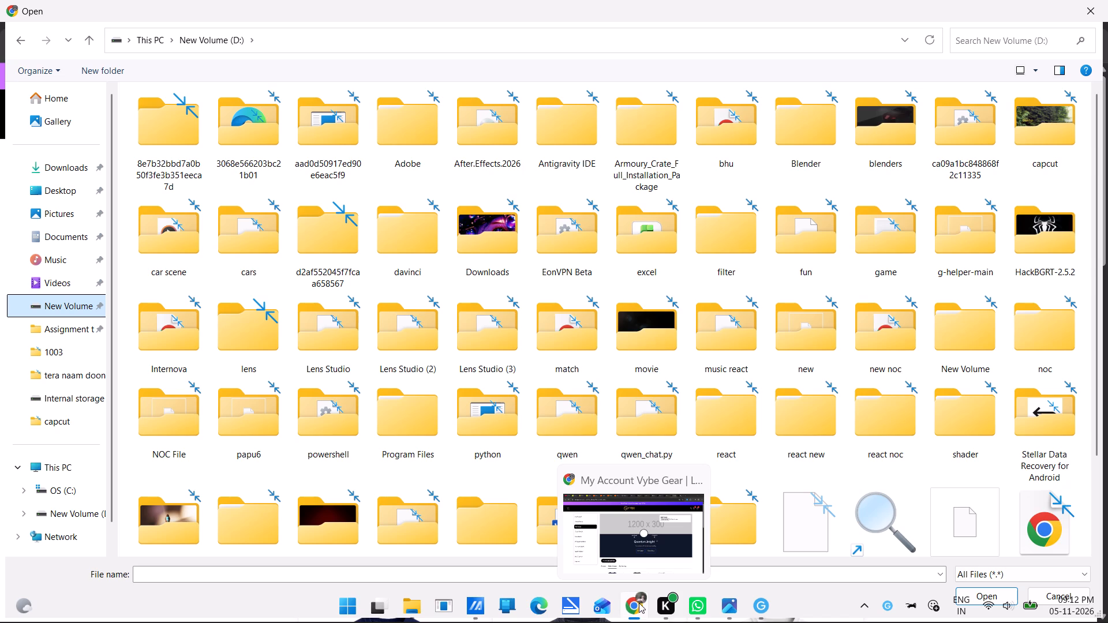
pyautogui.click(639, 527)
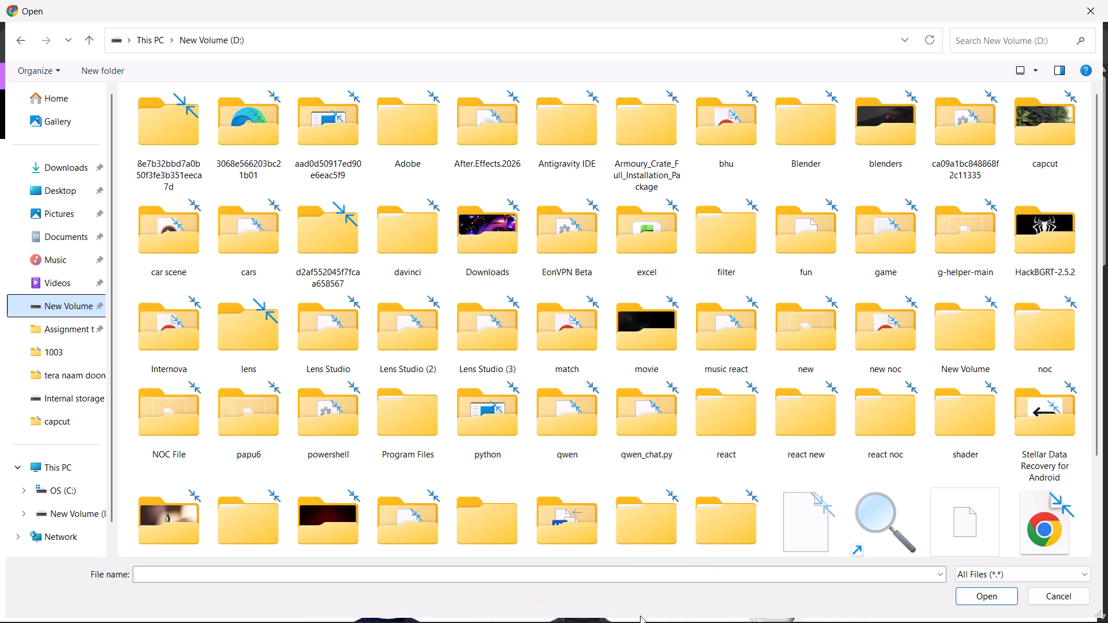
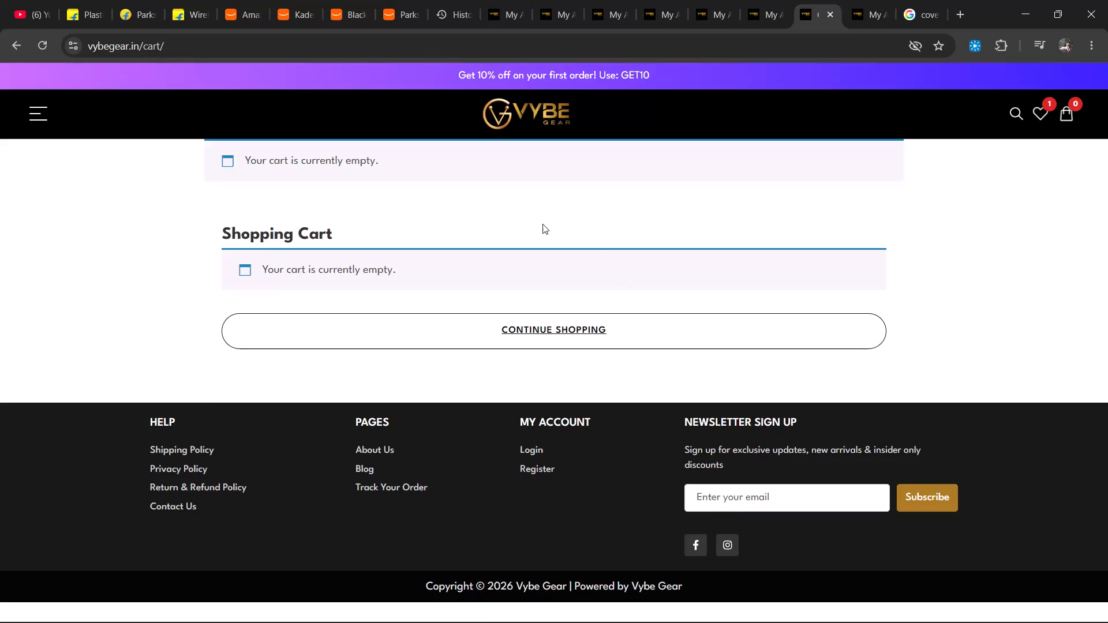
# Open the Vybe Gear wishlist page and check it for saved products.
pyautogui.click(1036, 104)
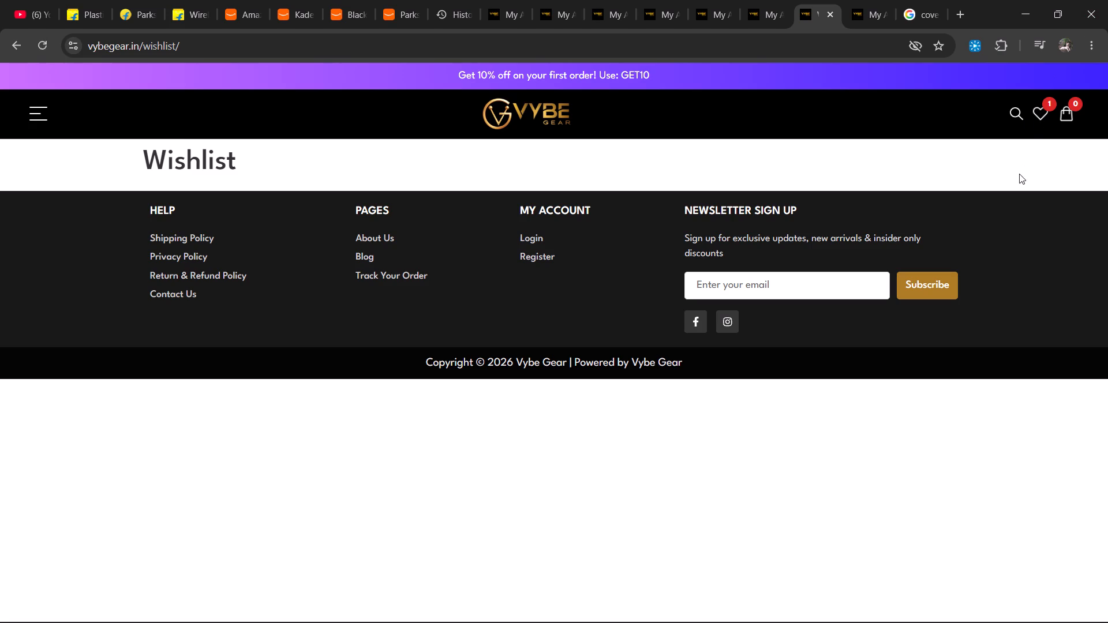
pyautogui.click(1045, 112)
pyautogui.scroll(1, 729, 250)
pyautogui.scroll(-2, 619, 419)
# Go from the wishlist to the Vybe Gear Shop section.
pyautogui.moveTo(16, 119); pyautogui.dragTo(44, 111)
pyautogui.click(44, 111)
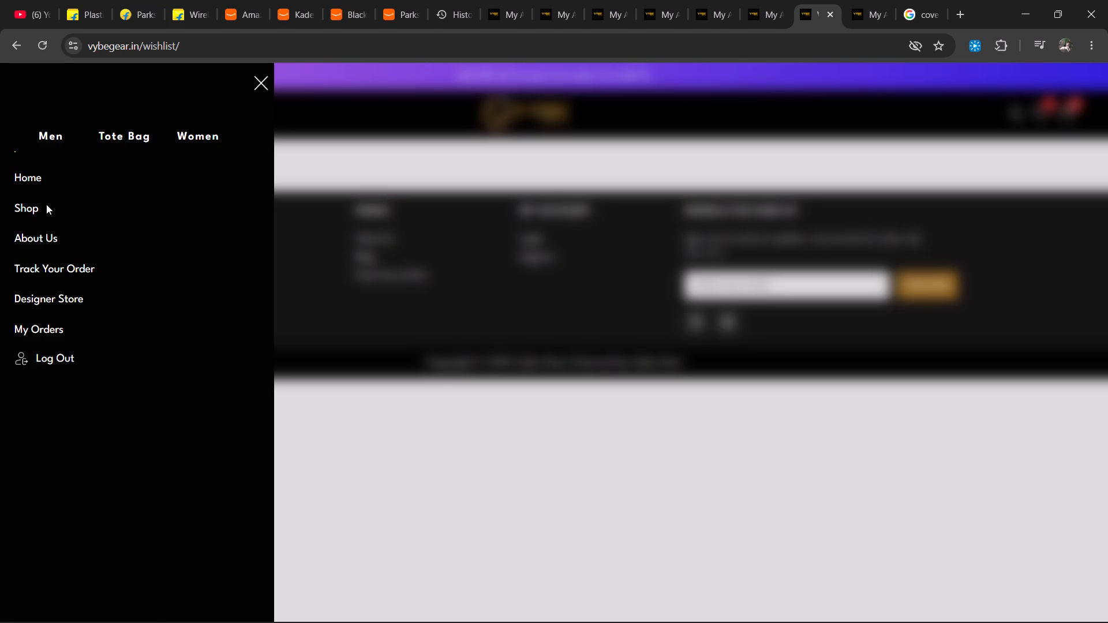
pyautogui.click(28, 207)
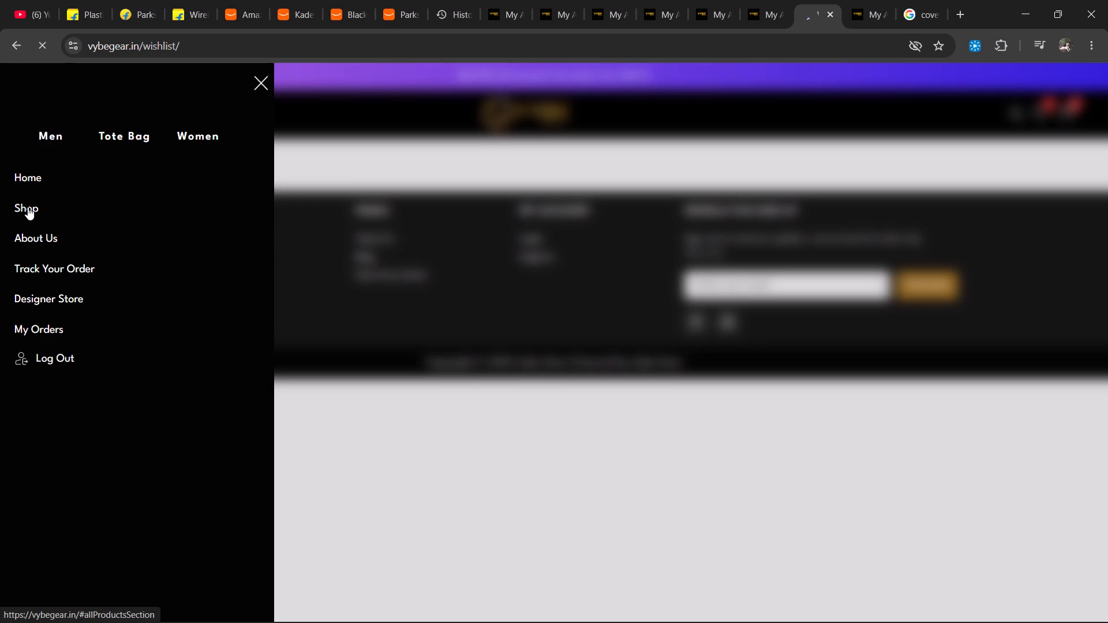
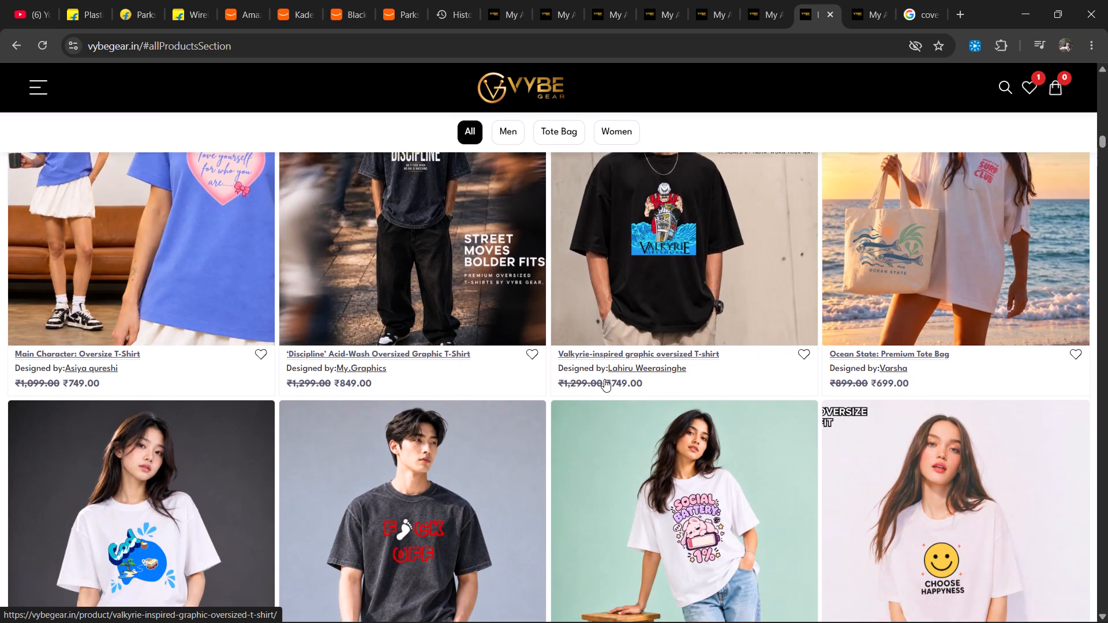
# Browse the Vybe Gear all-products listing, examining the graphic T-shirt and tote bag designs, their designers and prices.
pyautogui.scroll(-4, 604, 379)
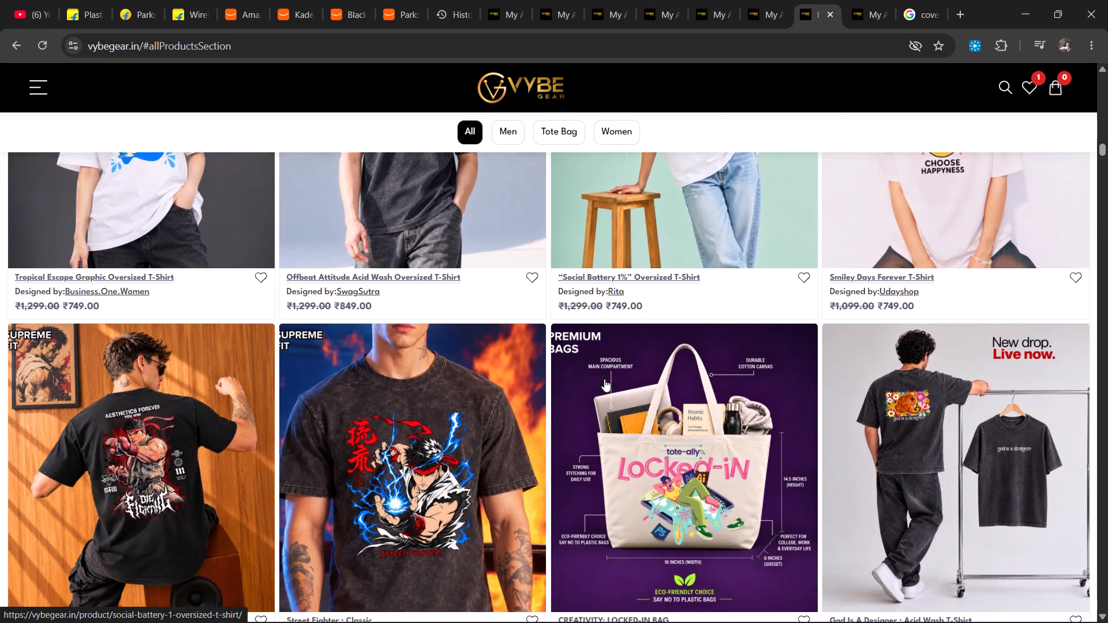
pyautogui.scroll(-3, 604, 379)
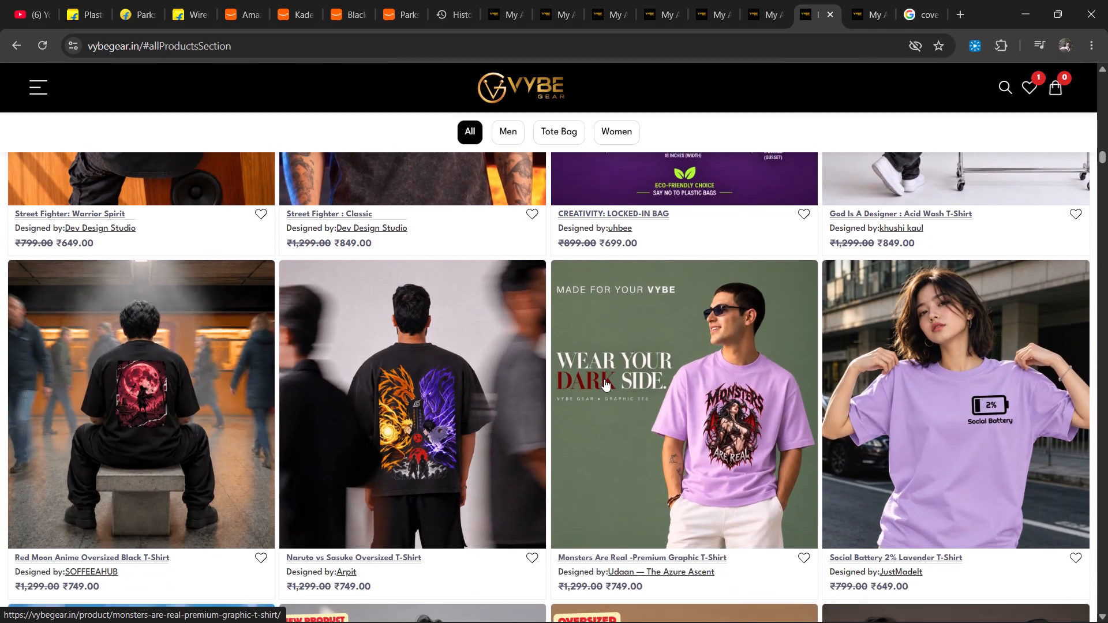
pyautogui.scroll(-1, 604, 379)
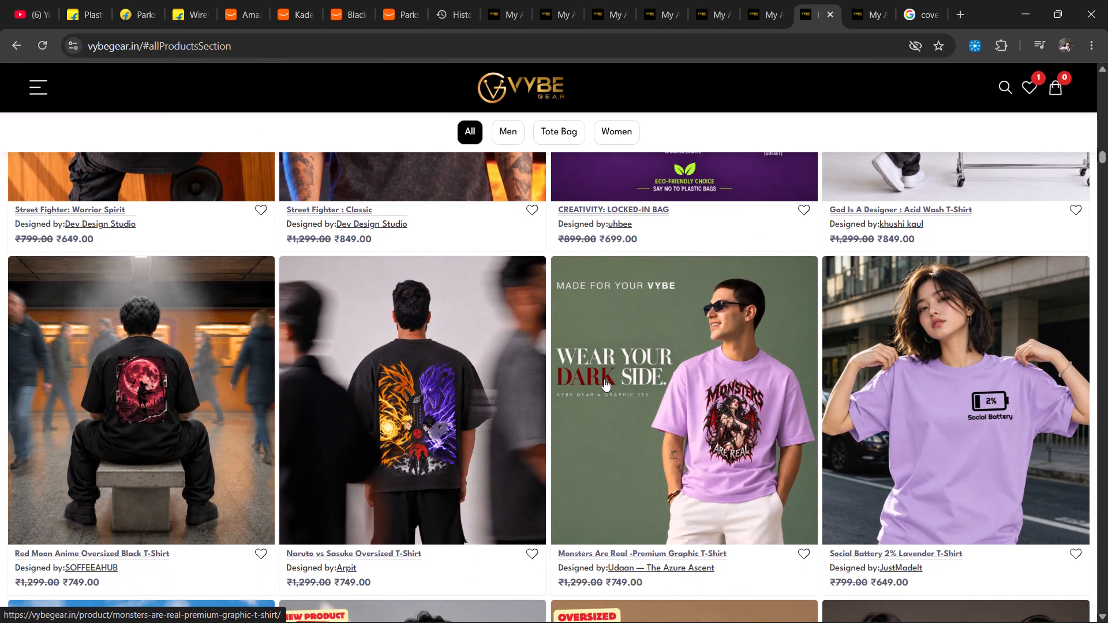
pyautogui.scroll(-1, 604, 379)
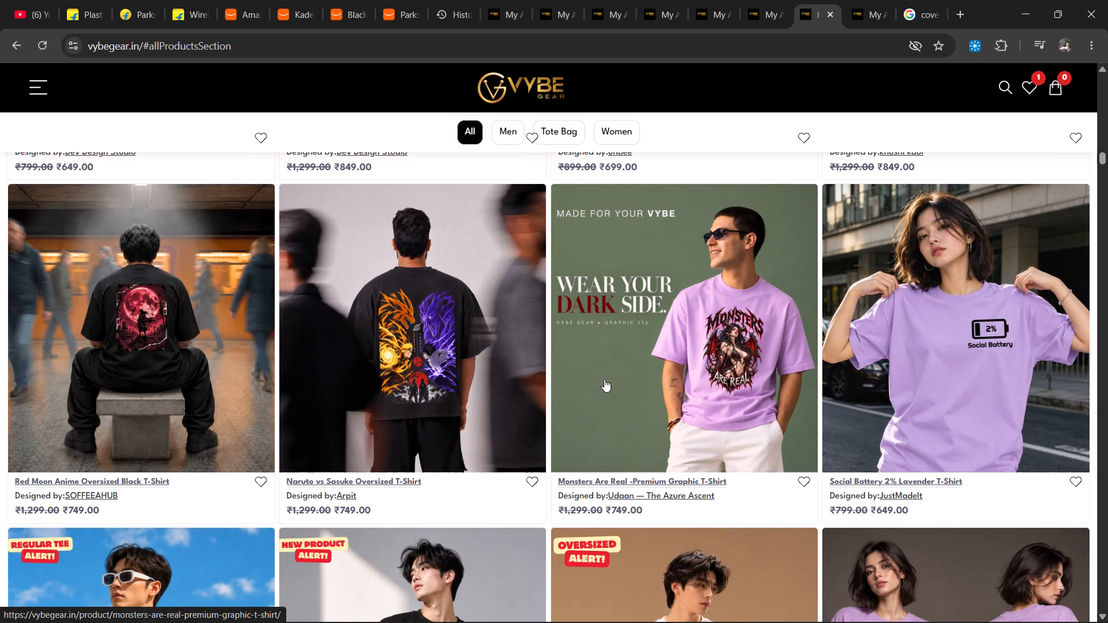
pyautogui.scroll(-5, 604, 379)
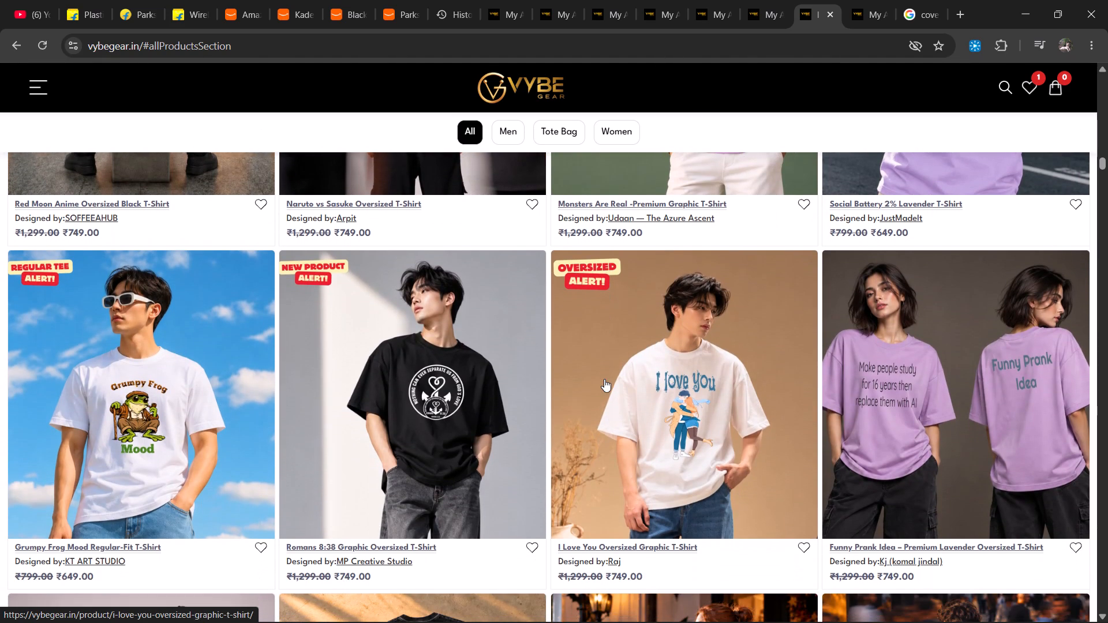
pyautogui.scroll(-1, 604, 379)
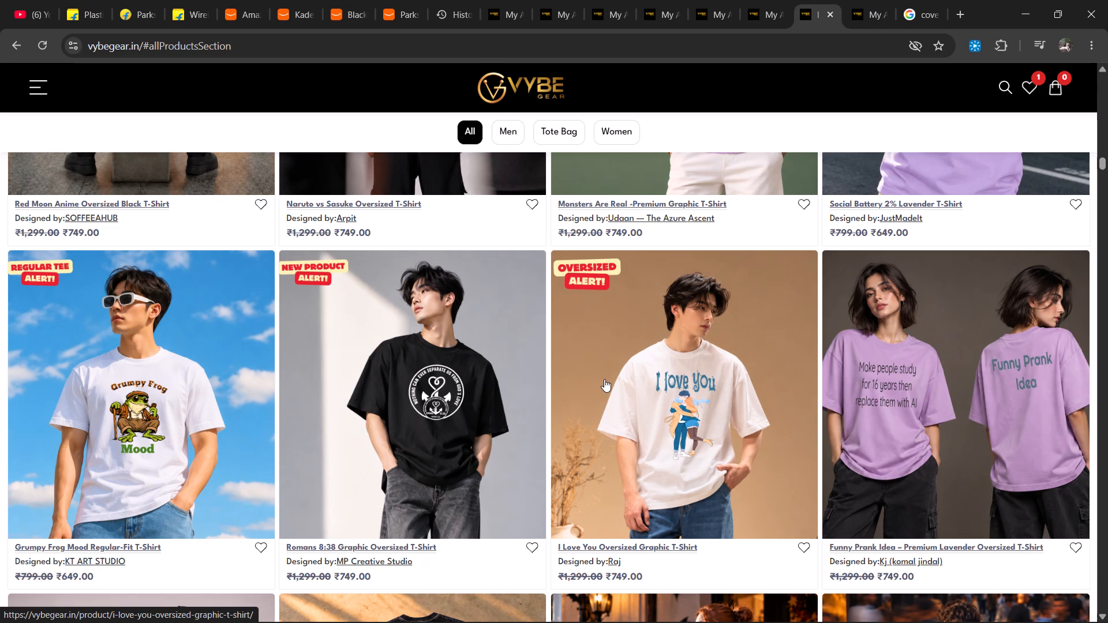
pyautogui.scroll(-2, 604, 379)
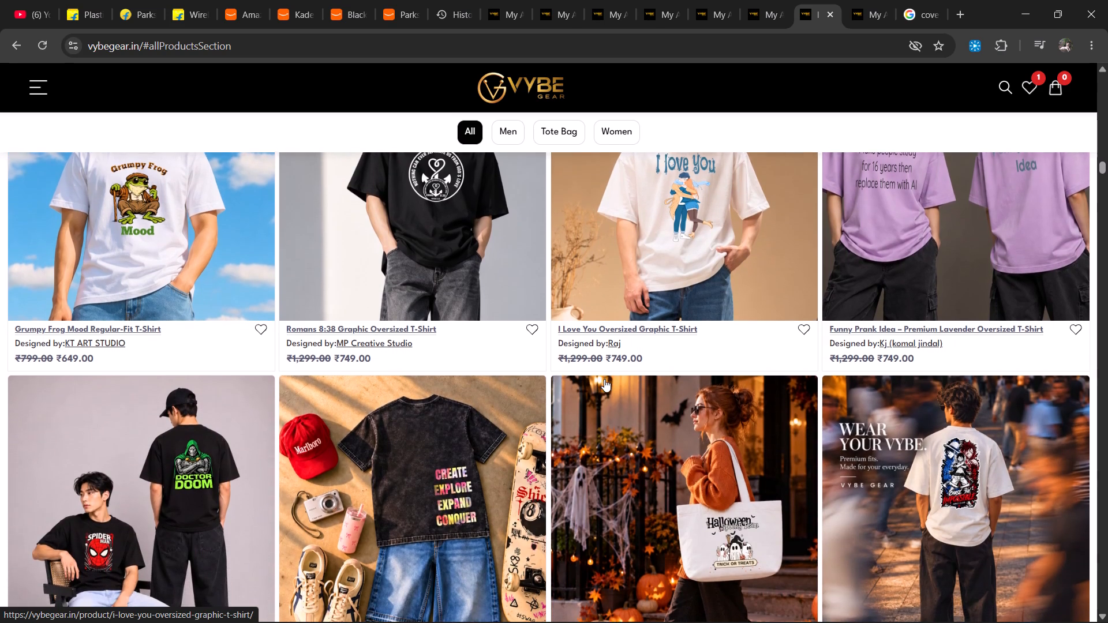
pyautogui.scroll(-5, 604, 379)
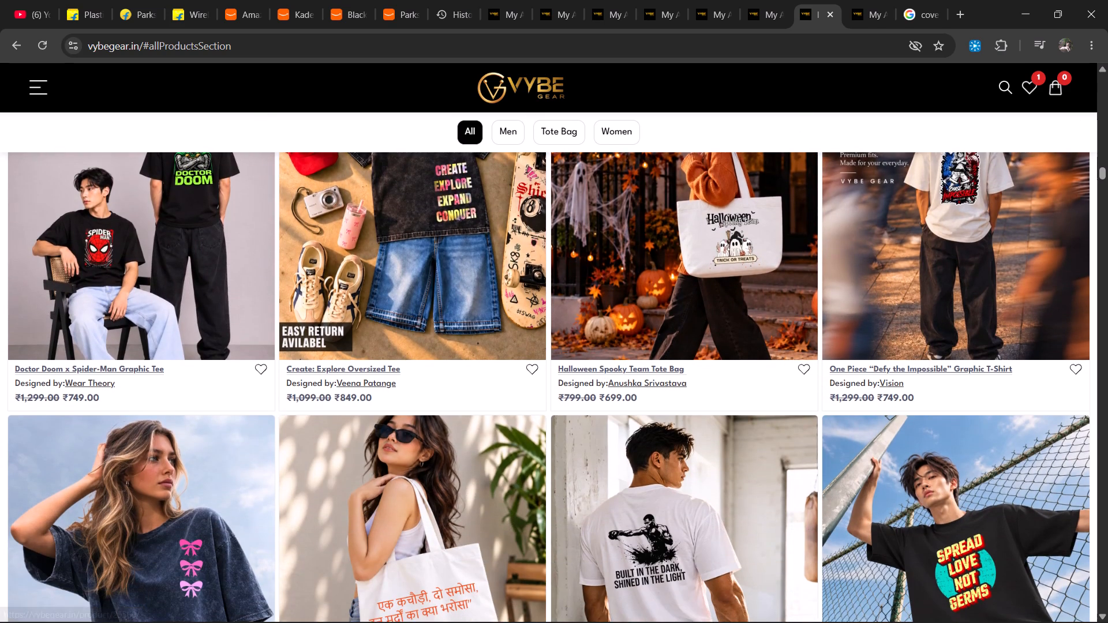
pyautogui.scroll(-2, 604, 379)
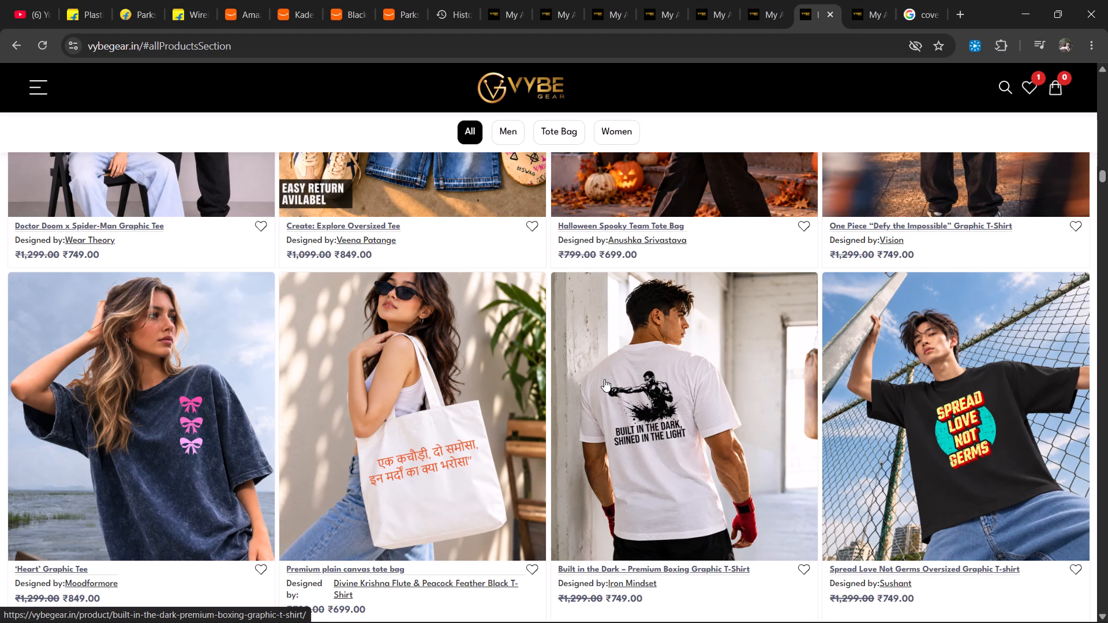
pyautogui.scroll(-2, 701, 460)
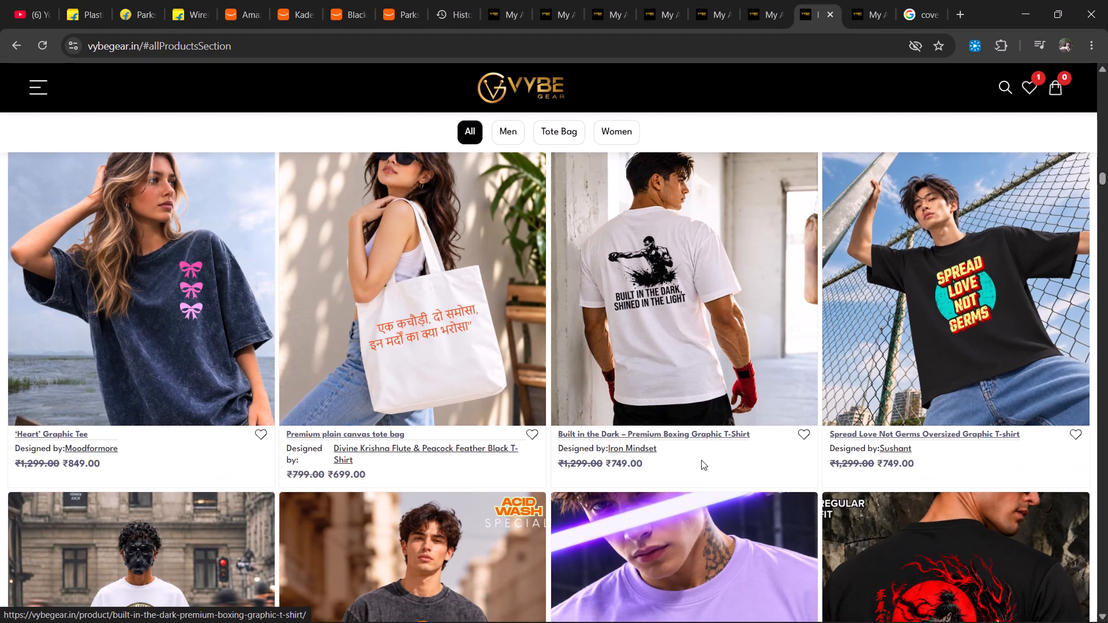
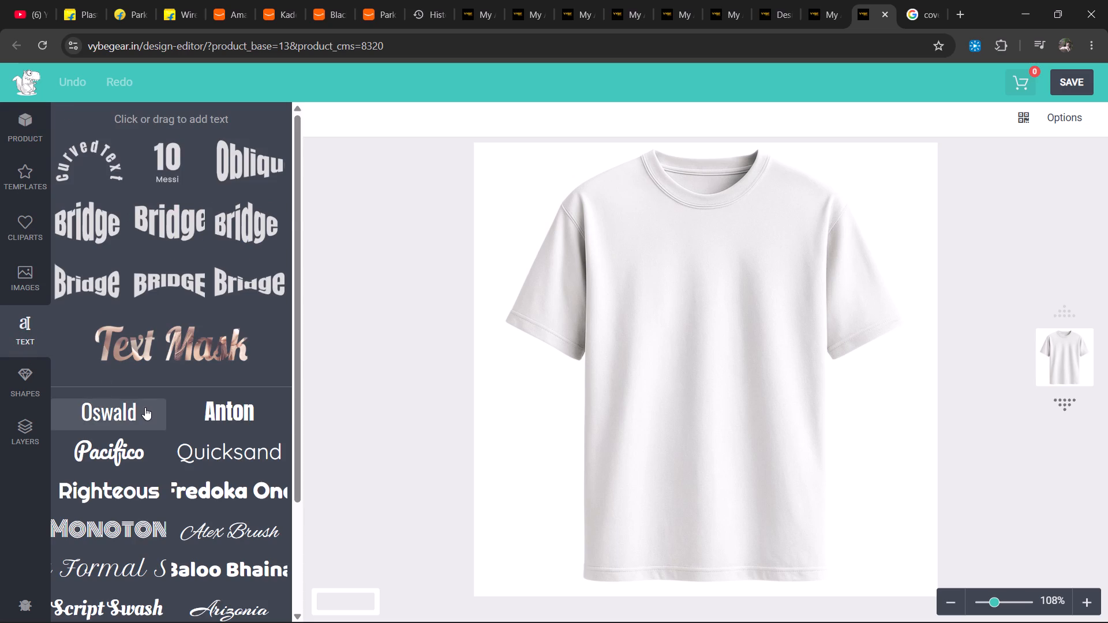
# Add a QR code about 14.76 cm square to the front of the blank white T-shirt.
pyautogui.scroll(-6, 145, 407)
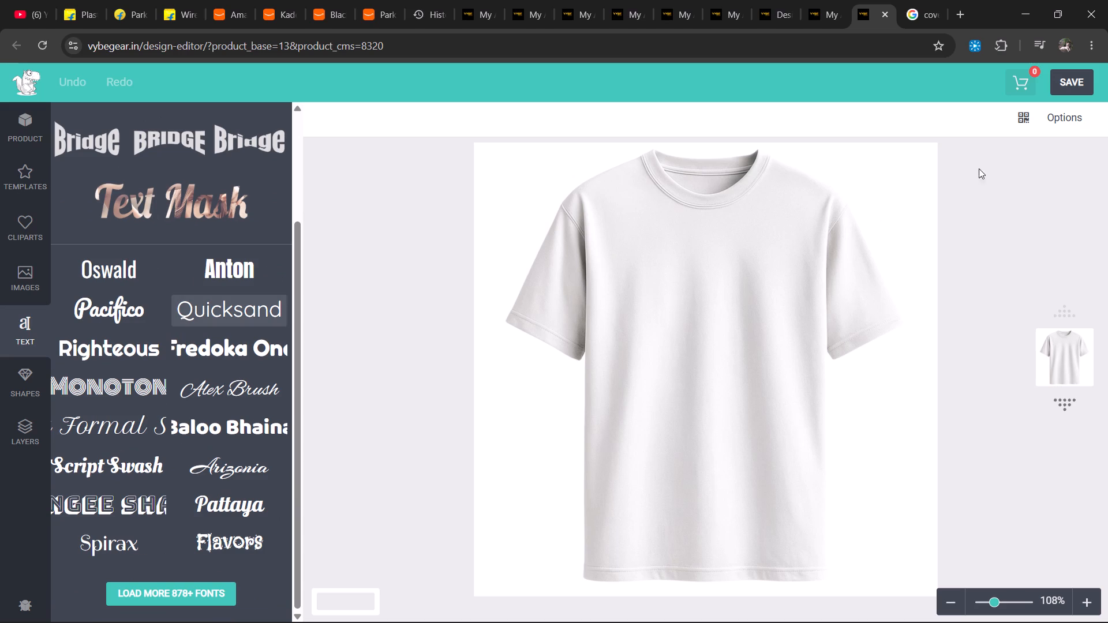
pyautogui.click(1066, 119)
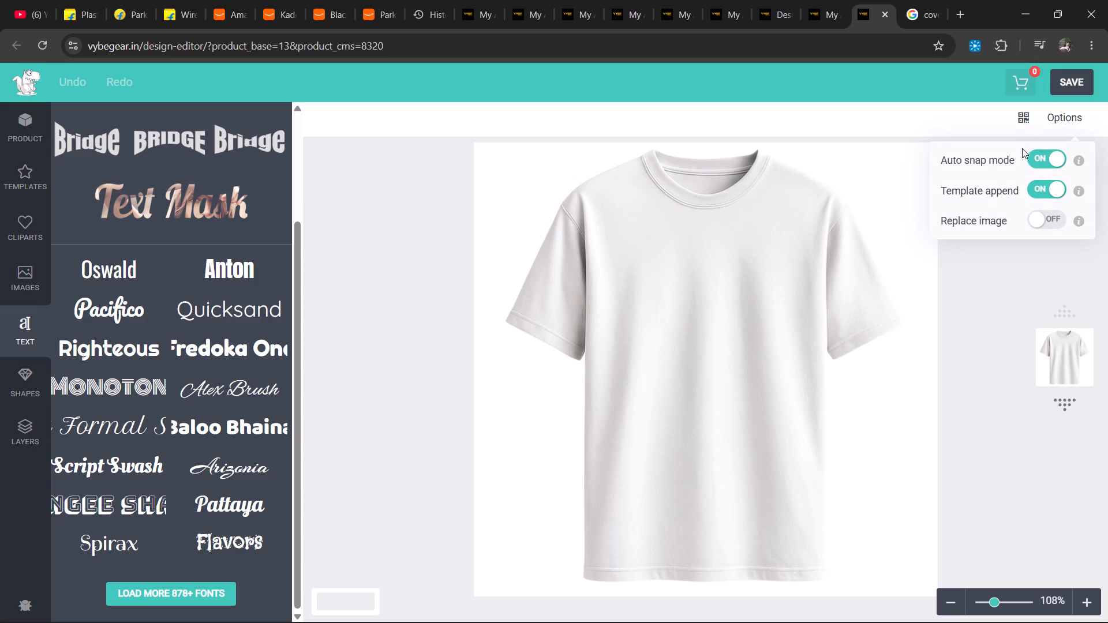
pyautogui.click(1027, 121)
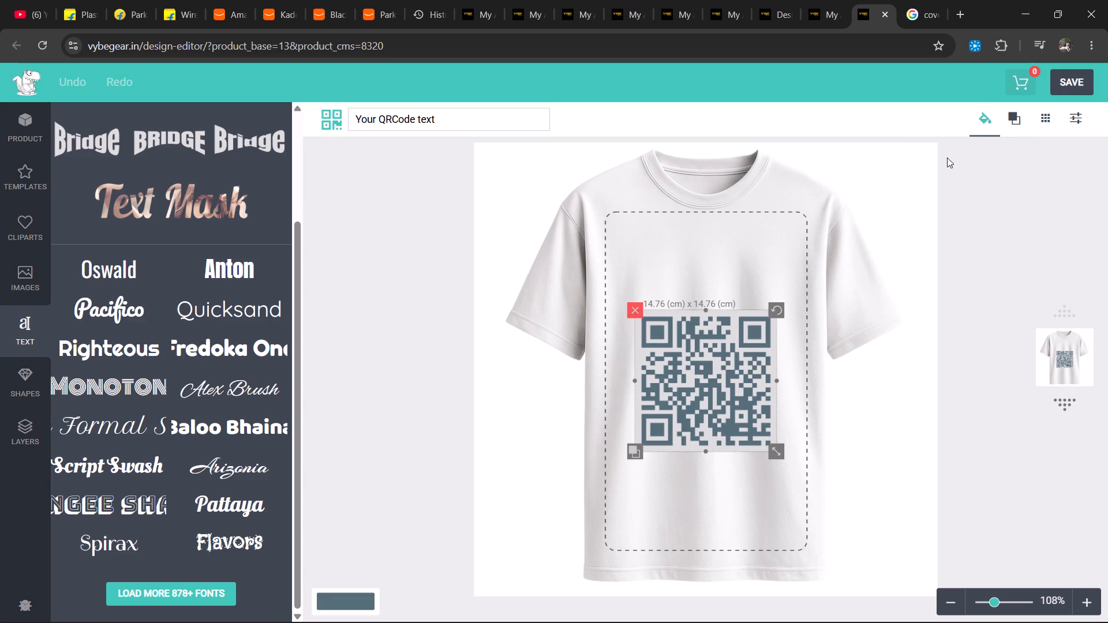
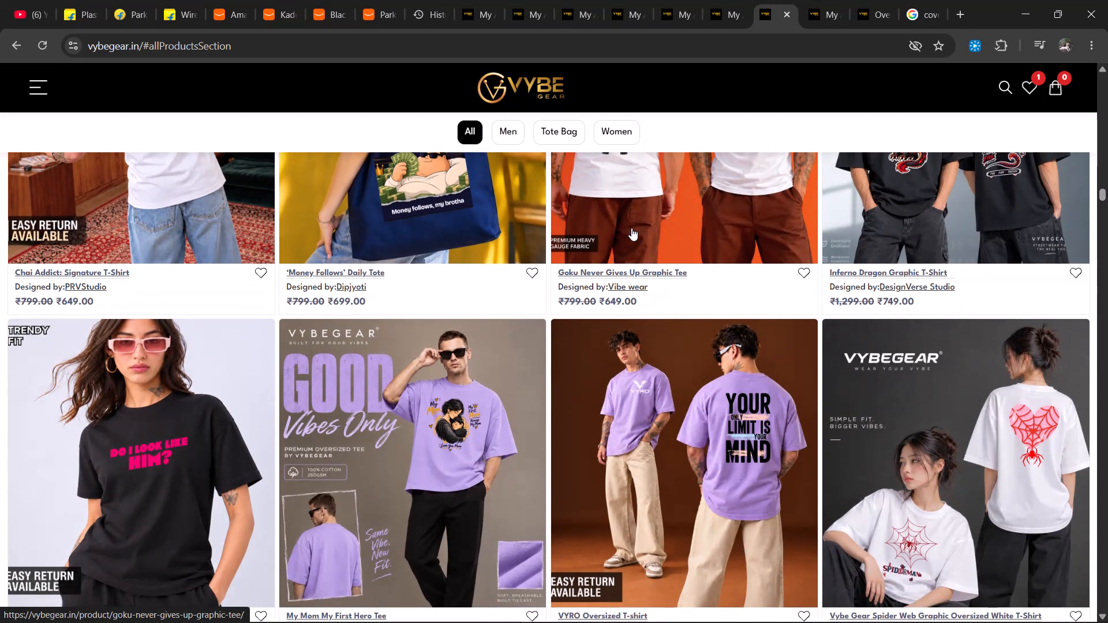
# Browse the full product listing and open the Bloom Canvas Tote page to examine its images and product details.
pyautogui.scroll(-1, 631, 228)
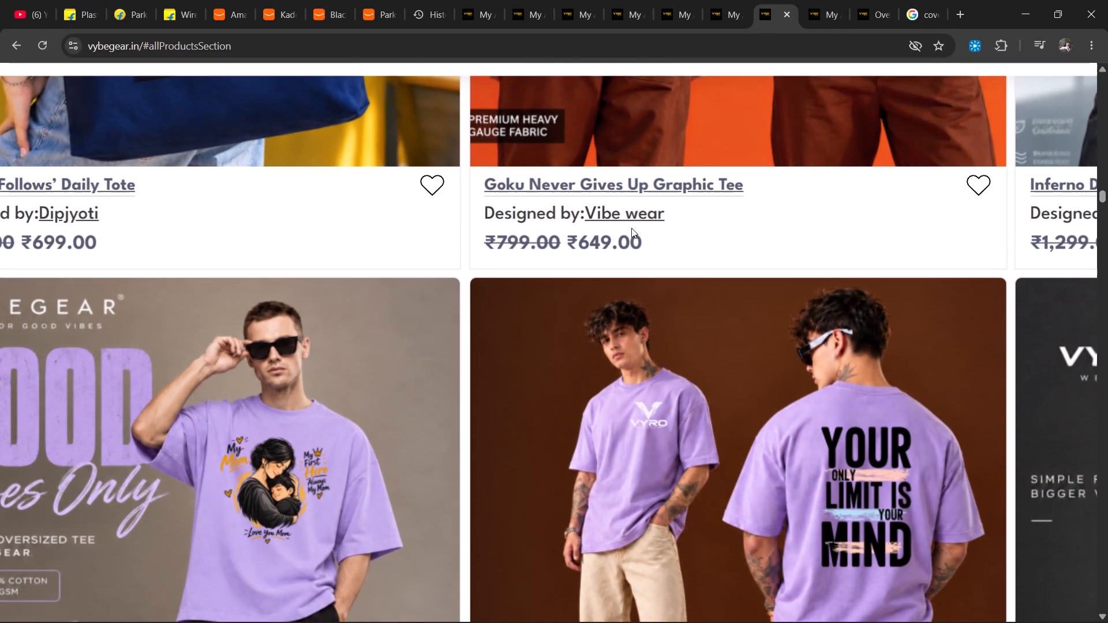
pyautogui.scroll(-1, 631, 228)
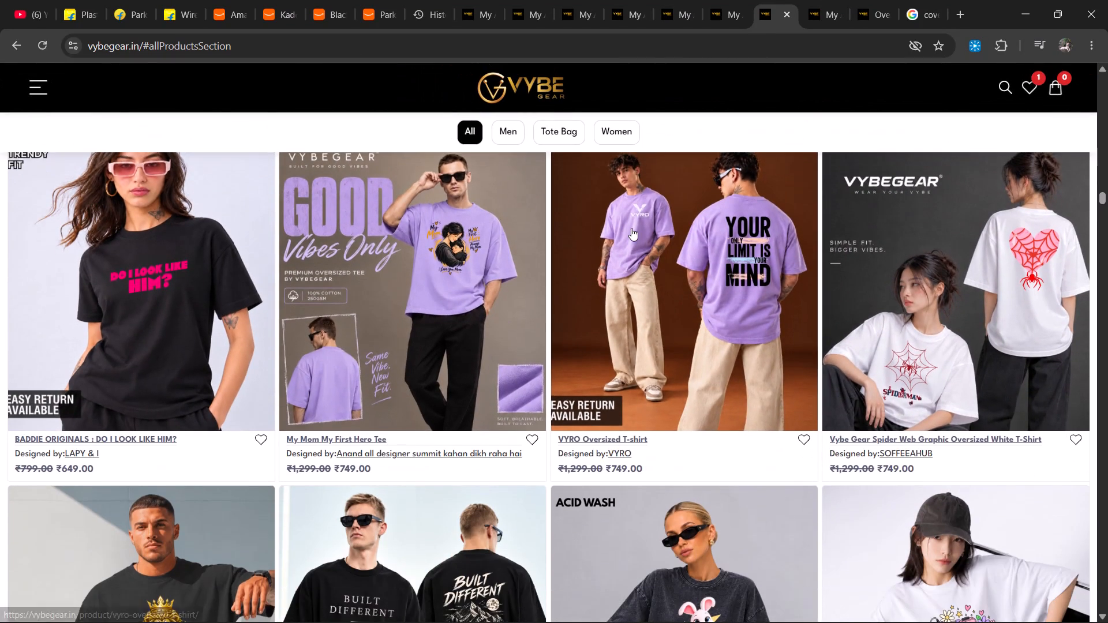
pyautogui.scroll(-5, 631, 228)
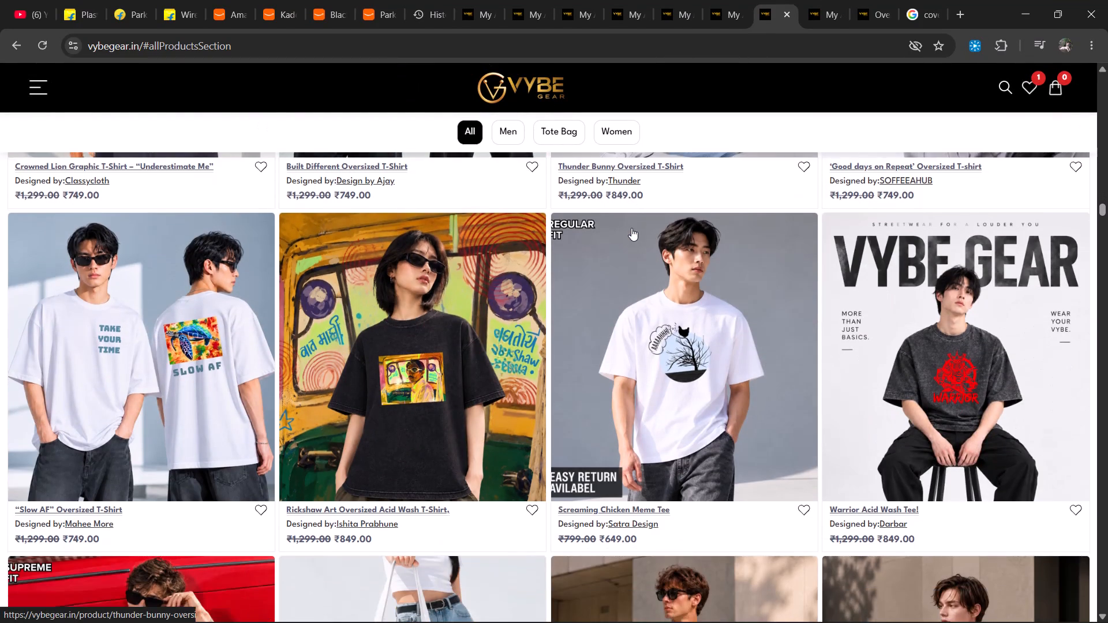
pyautogui.scroll(-4, 631, 228)
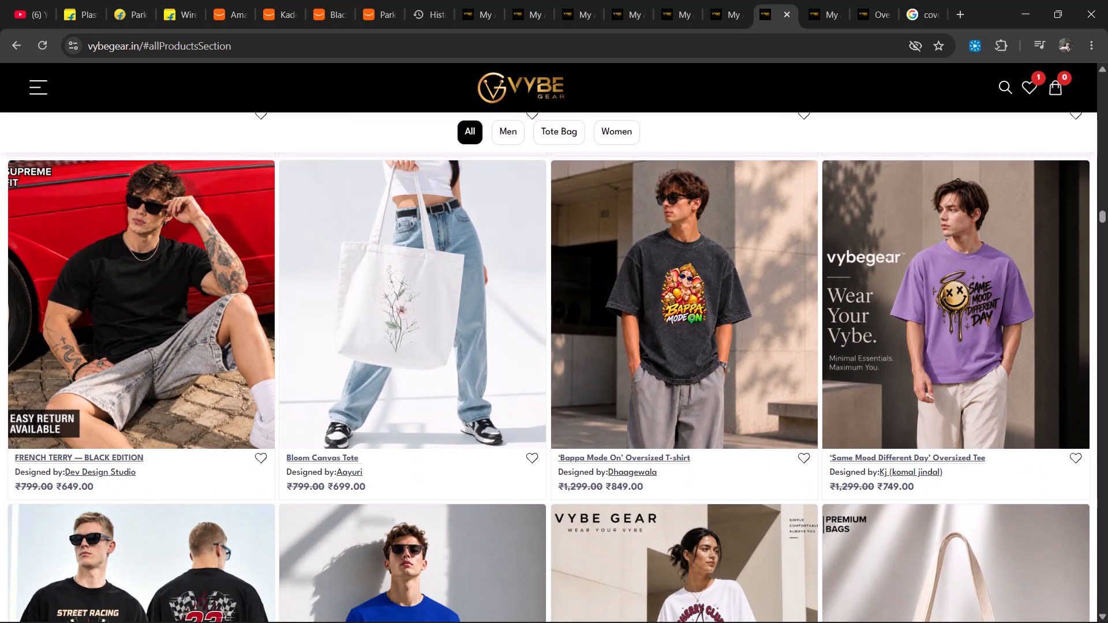
pyautogui.scroll(-1, 631, 228)
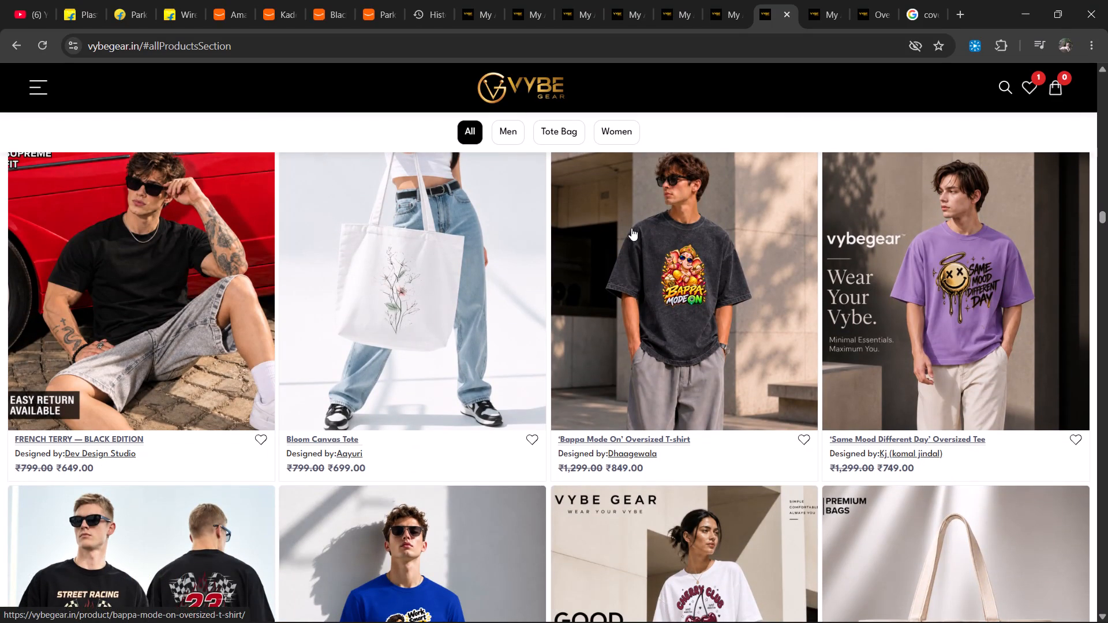
pyautogui.hscroll(1, 631, 228)
pyautogui.click(473, 354)
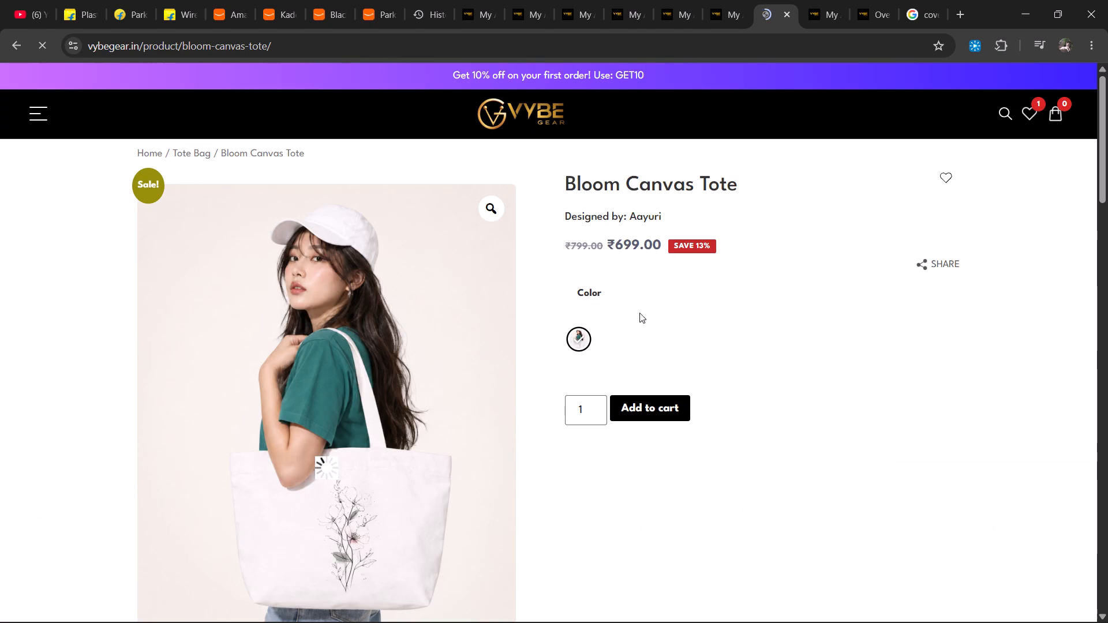
pyautogui.scroll(-3, 733, 310)
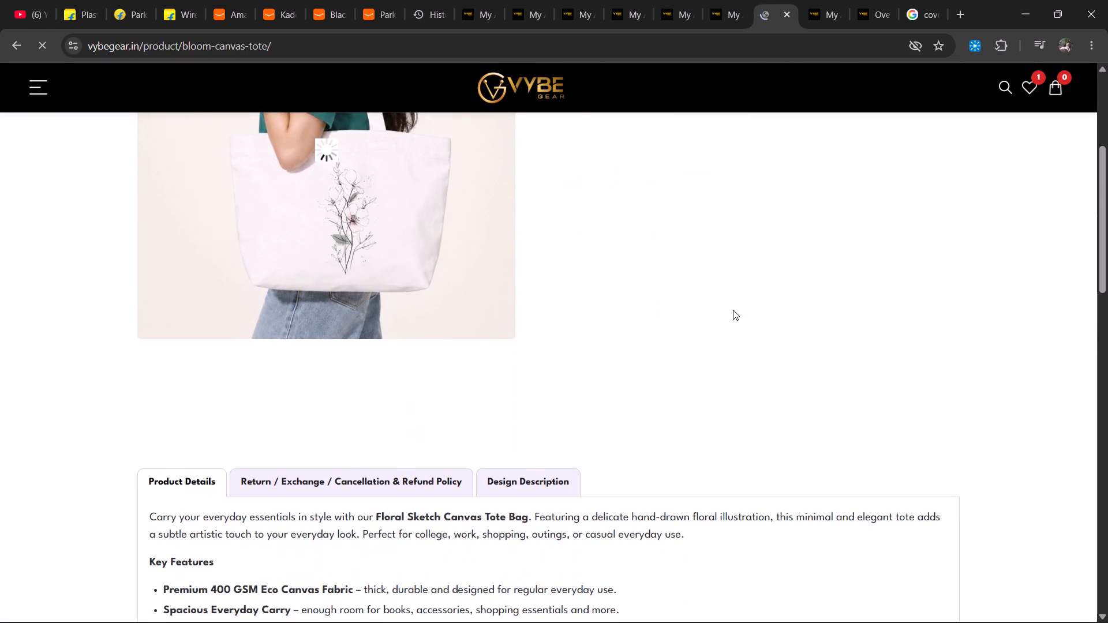